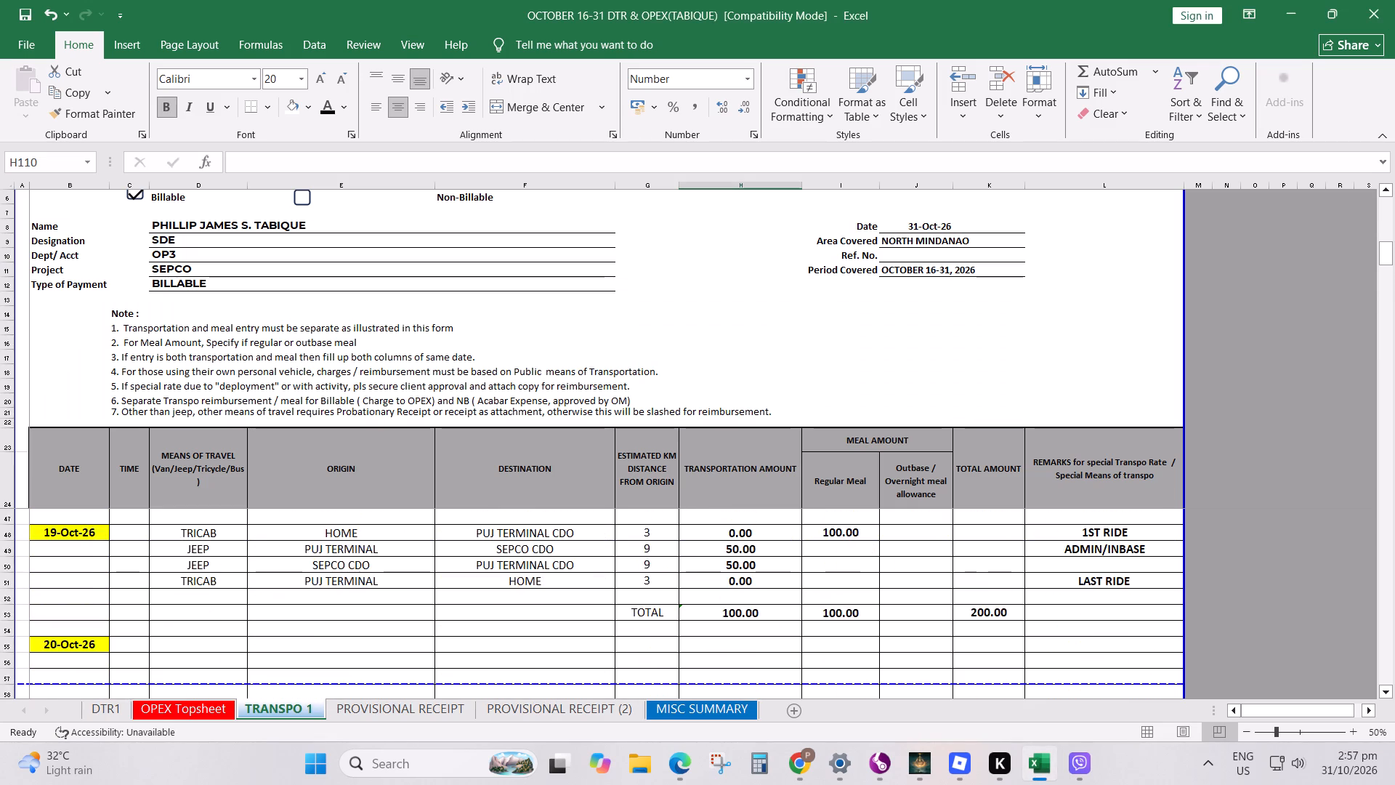
# Enter a transportation amount of 515 for the 16-Oct-26 bus trip from Westbound Bus Terminal CDO to Maranding Bus Terminal.
pyautogui.scroll(8, 668, 584)
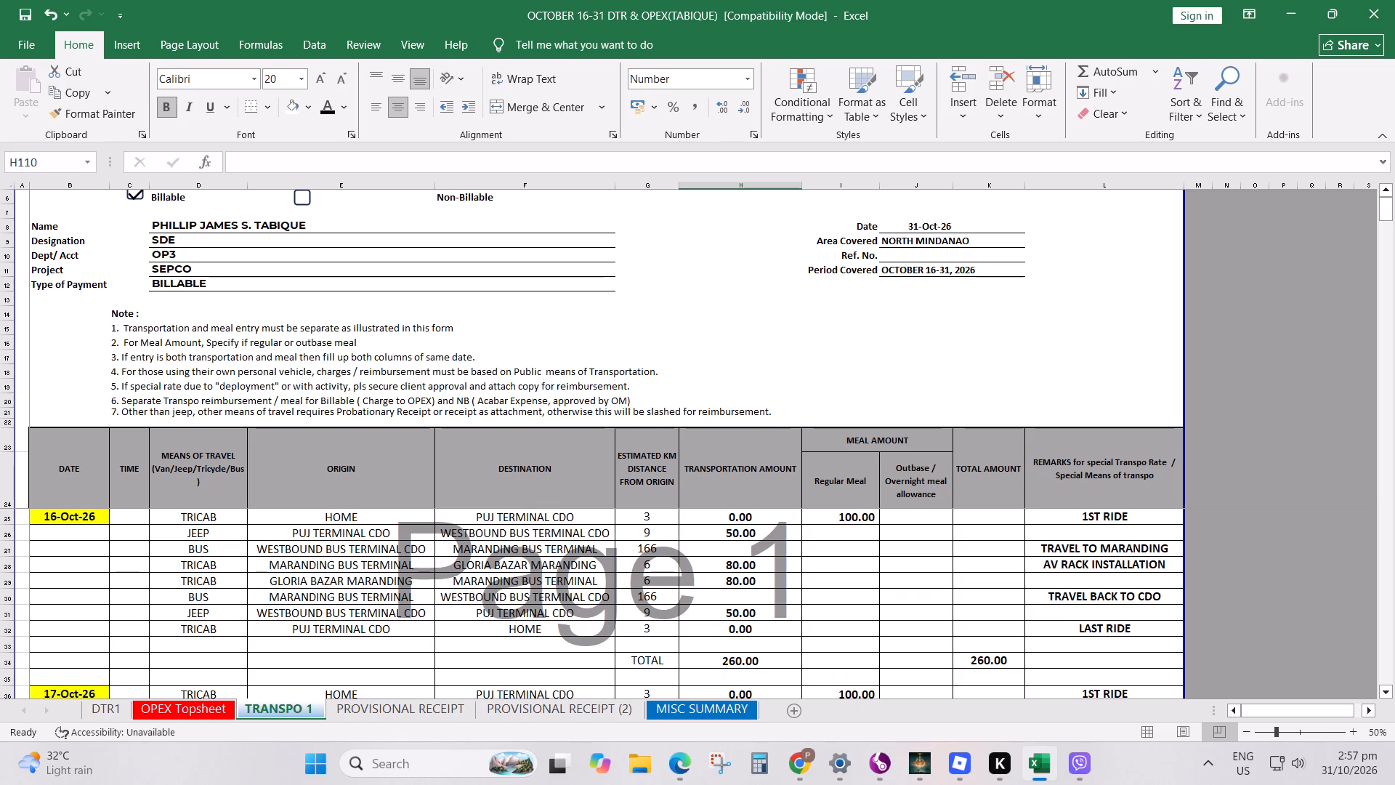
pyautogui.click(725, 552)
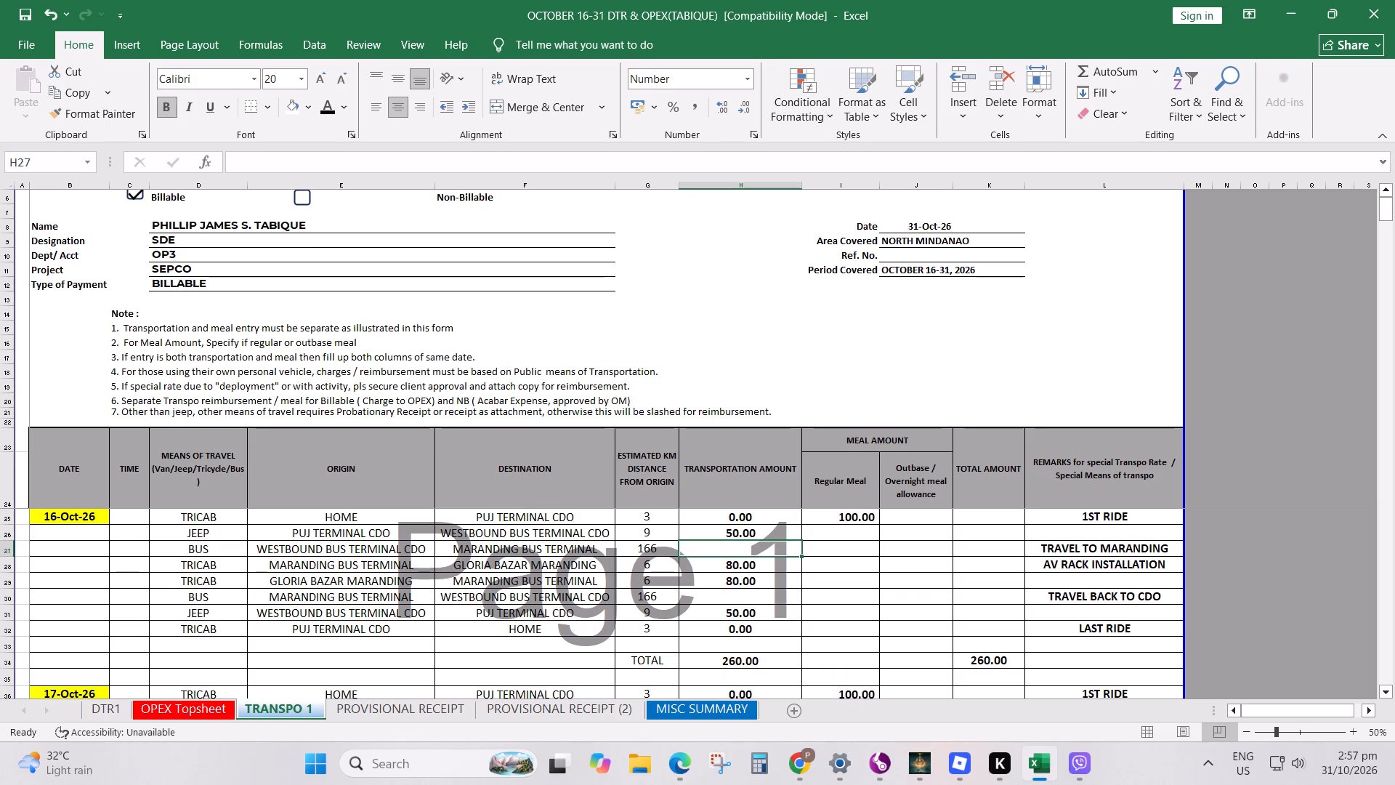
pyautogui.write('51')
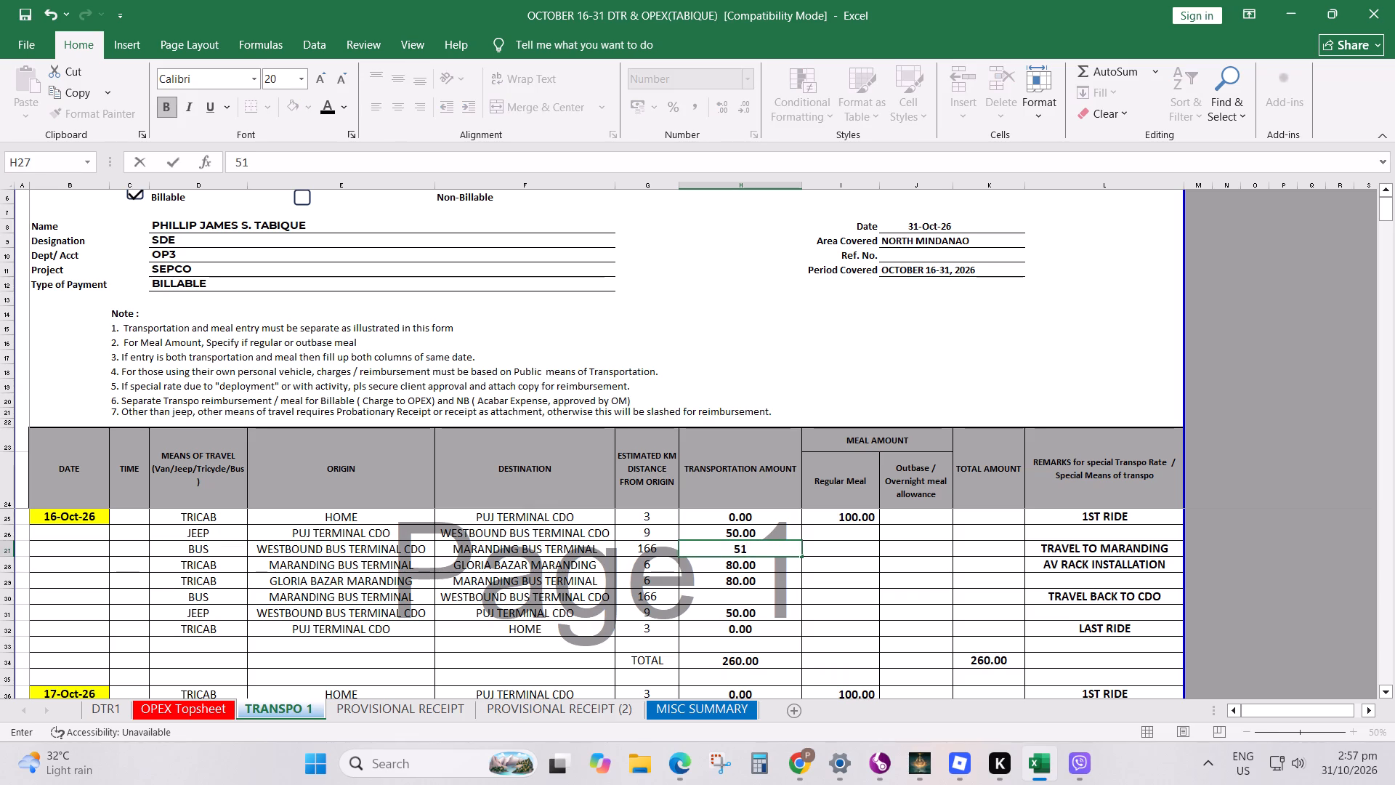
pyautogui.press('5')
# Select the transportation amount cell for the 16-Oct-26 return bus trip from Maranding to Westbound Bus Terminal CDO.
pyautogui.click(736, 597)
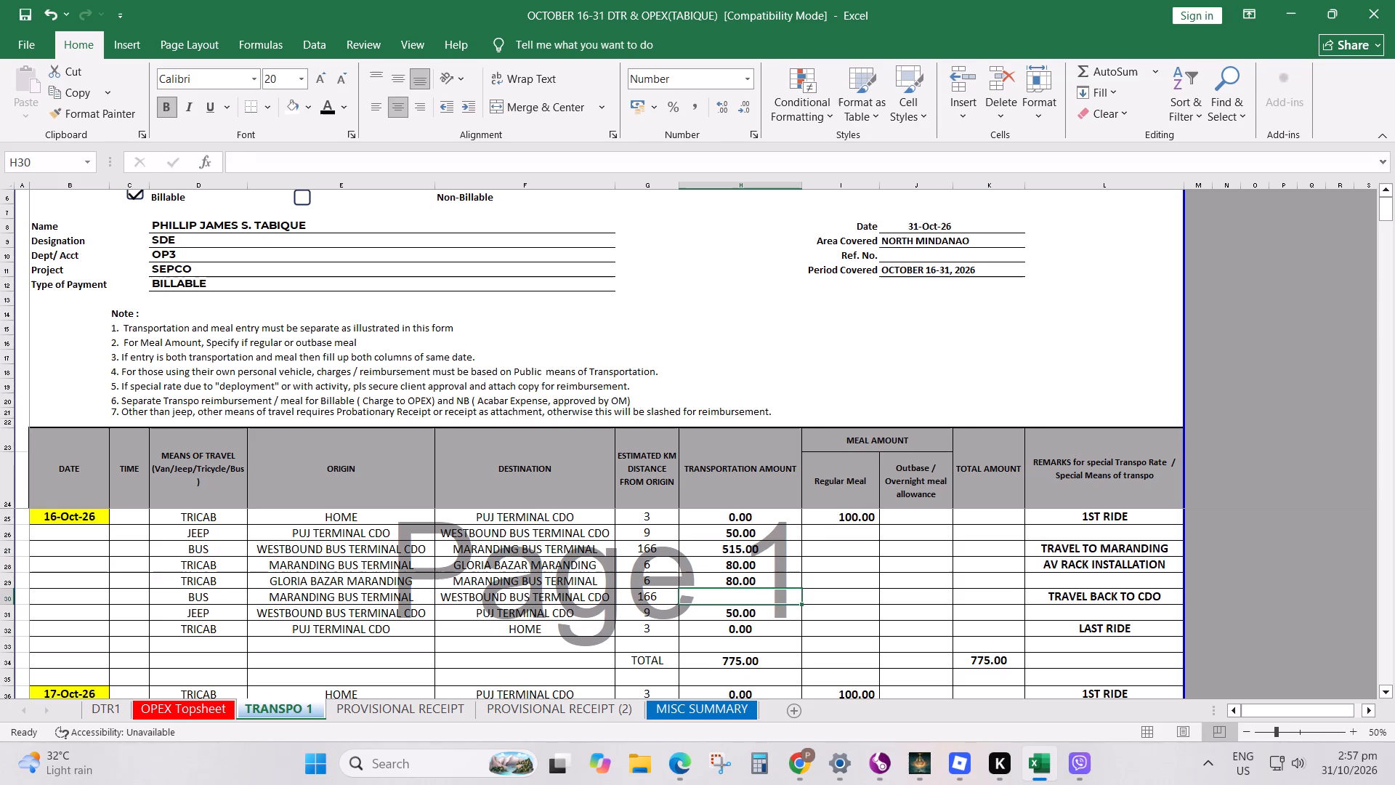
# Enter 515 as the transportation amount for the 16-Oct bus ride from Maranding Bus Terminal back to Westbound Bus Terminal CDO.
pyautogui.write('51')
pyautogui.press('5')
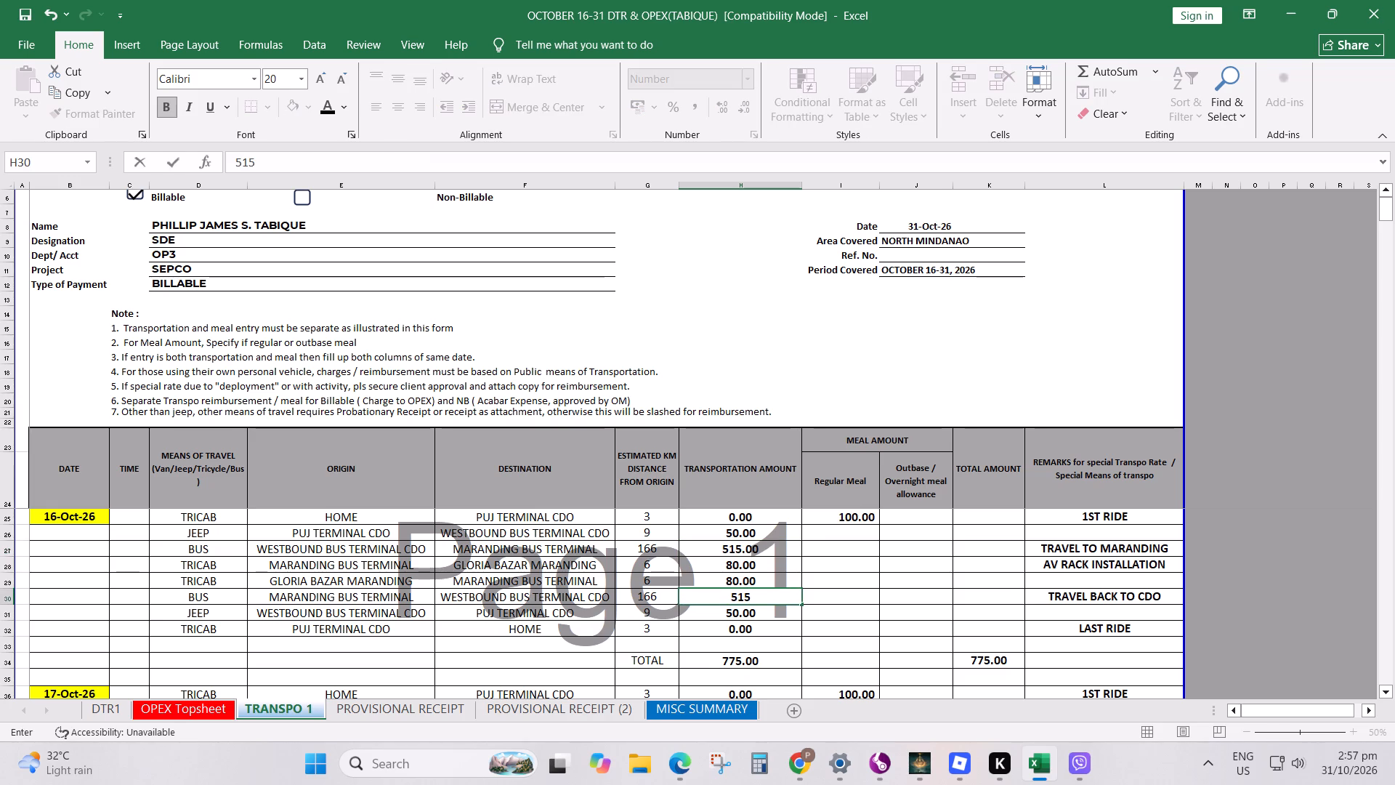
pyautogui.click(804, 611)
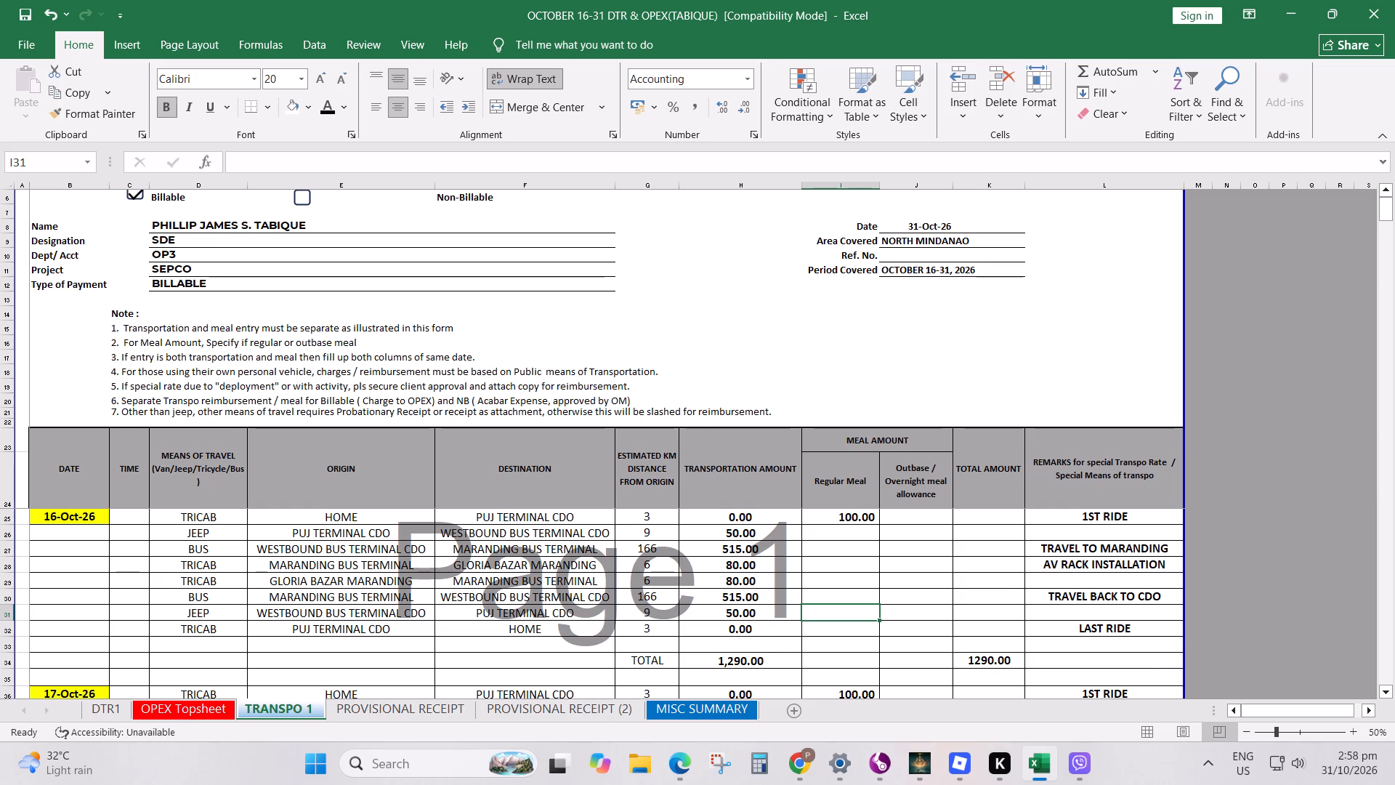
# Save the workbook in its current file format, accepting the compatibility differences.
pyautogui.scroll(-2, 804, 609)
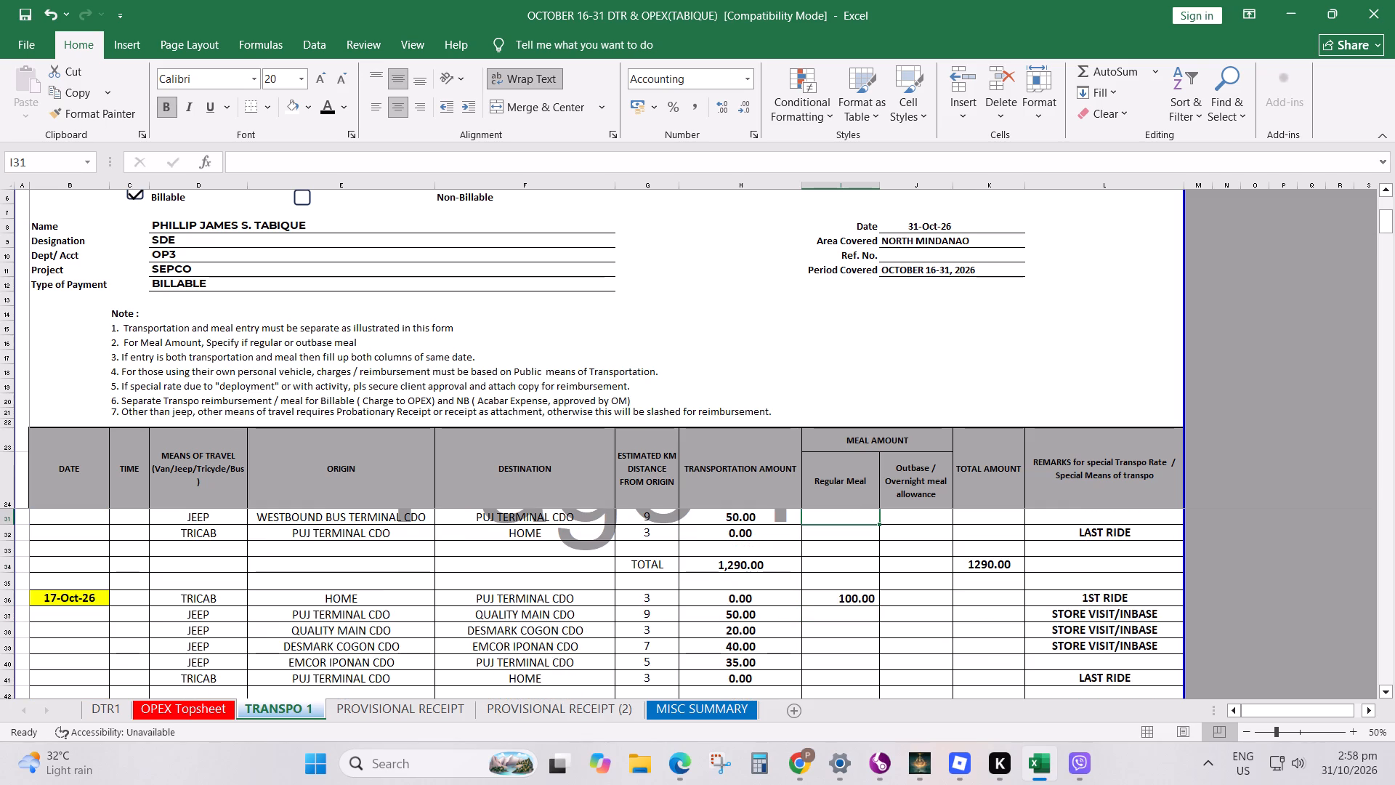
pyautogui.hotkey('ctrl', 's')
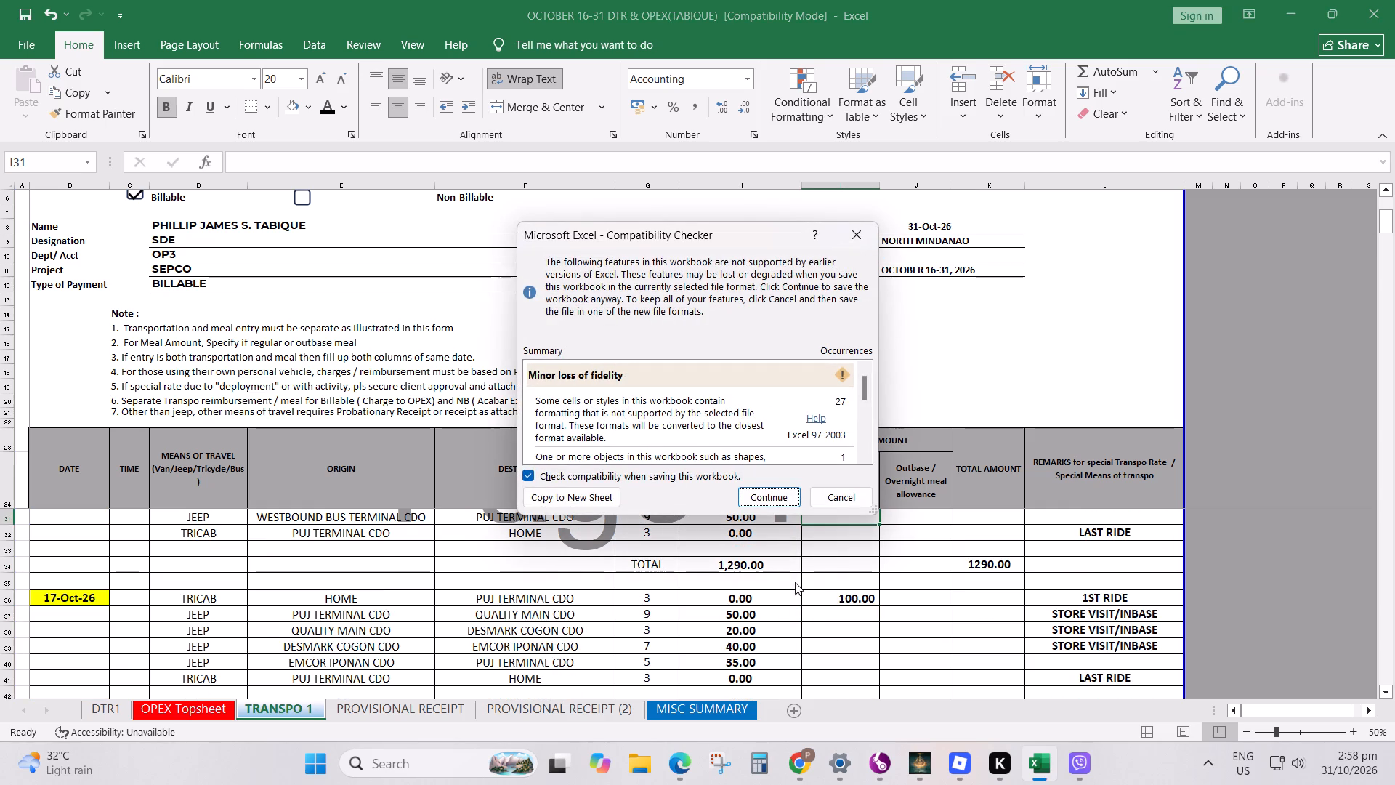
pyautogui.click(772, 499)
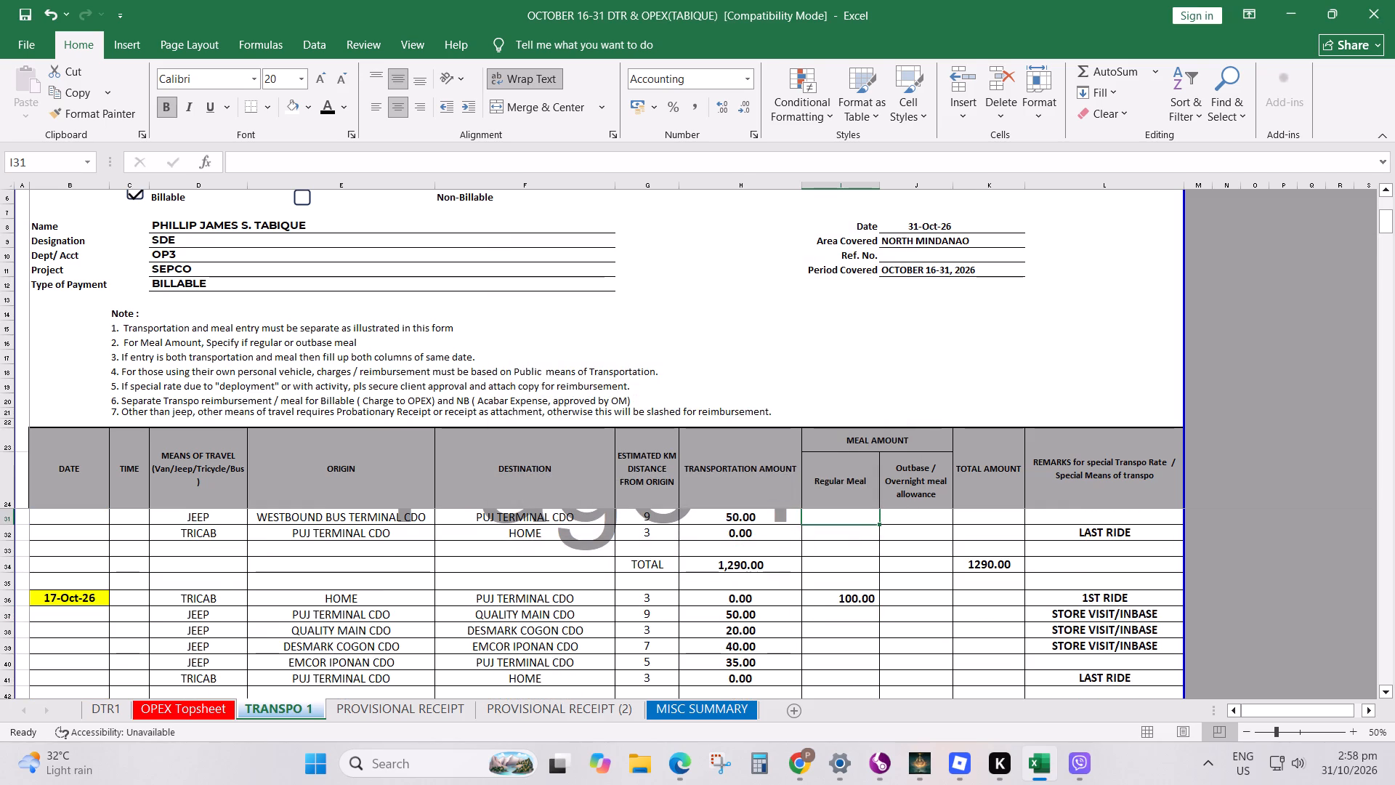
# Check the 16-Oct transportation entries, comparing the outbound and return bus fares, and glance at the days that follow.
pyautogui.scroll(1, 780, 634)
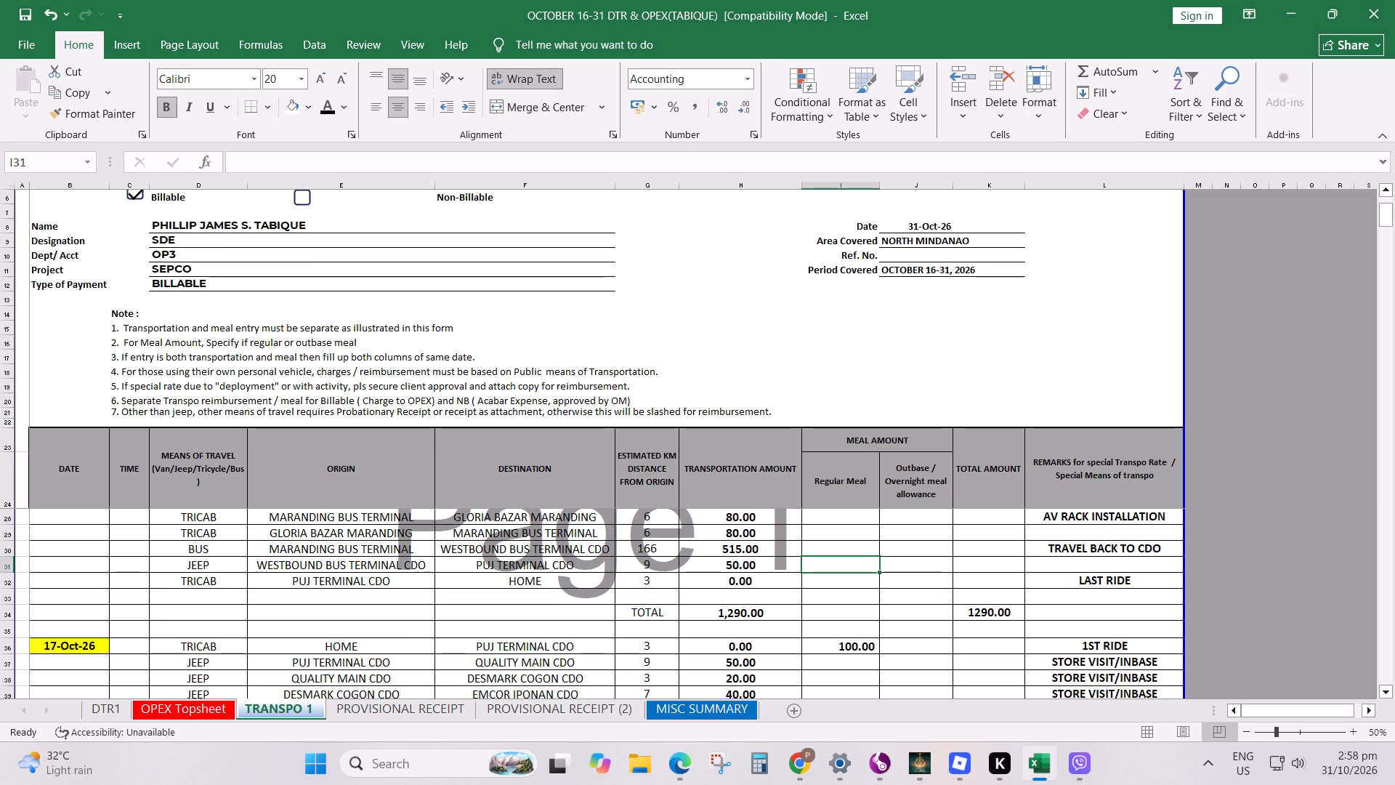
pyautogui.scroll(1, 780, 633)
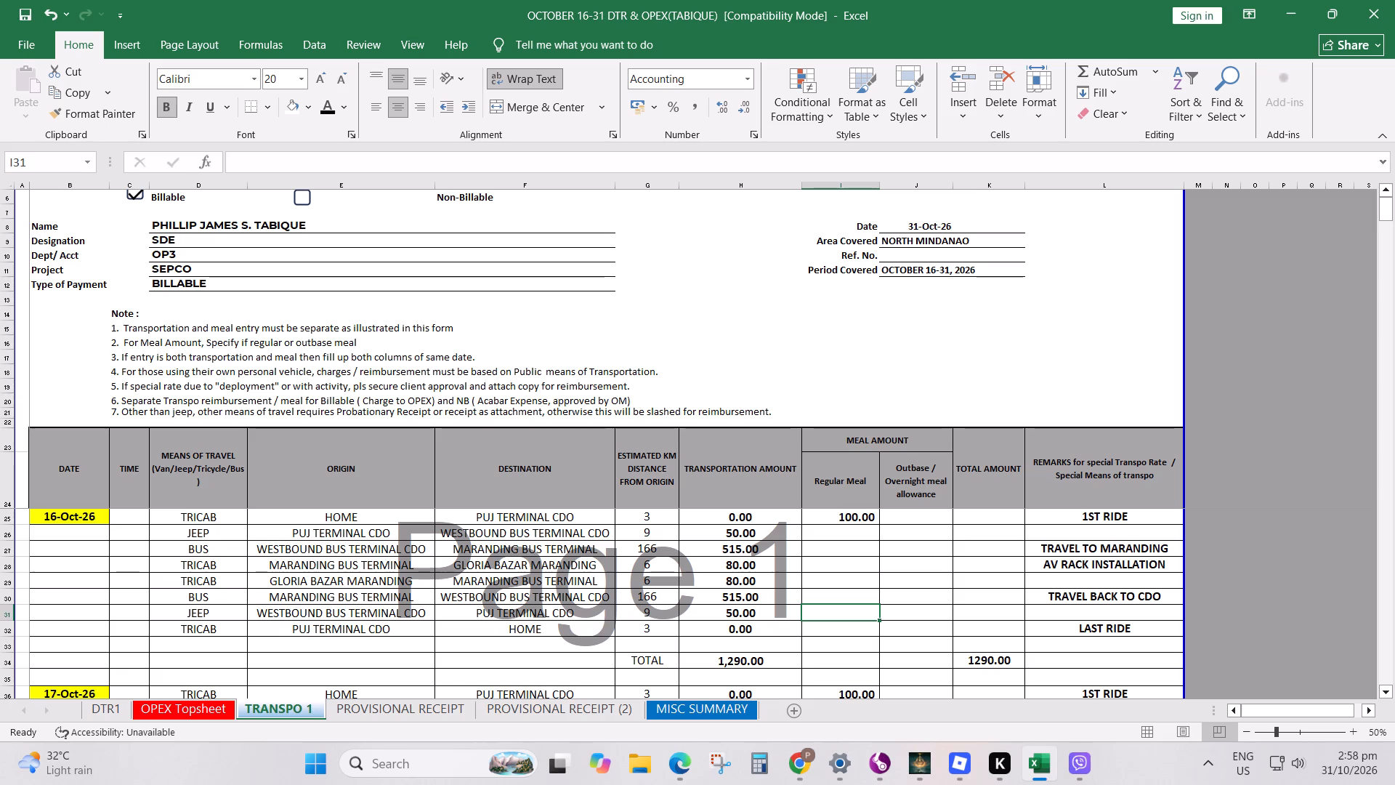
pyautogui.scroll(-1, 779, 575)
pyautogui.scroll(2, 778, 575)
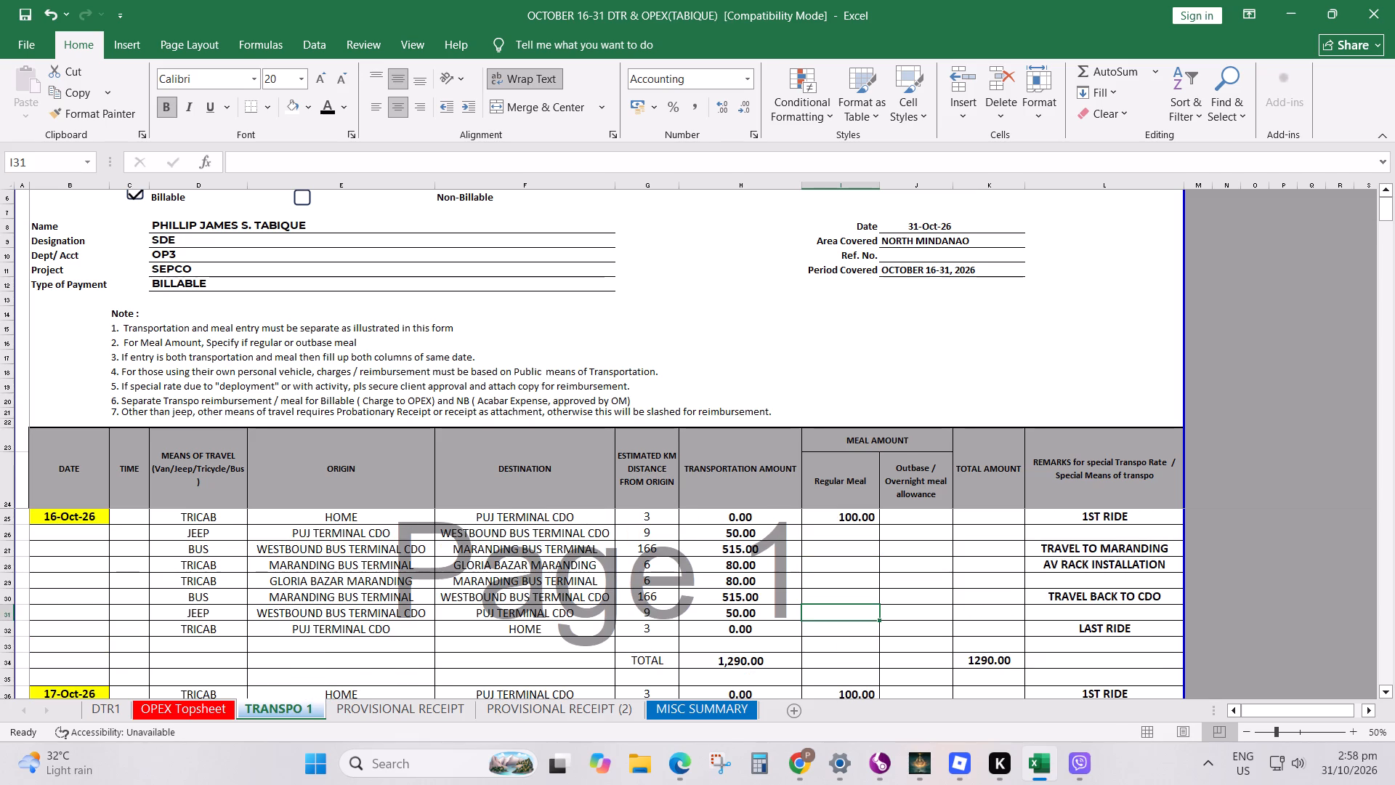
pyautogui.click(752, 596)
pyautogui.click(753, 554)
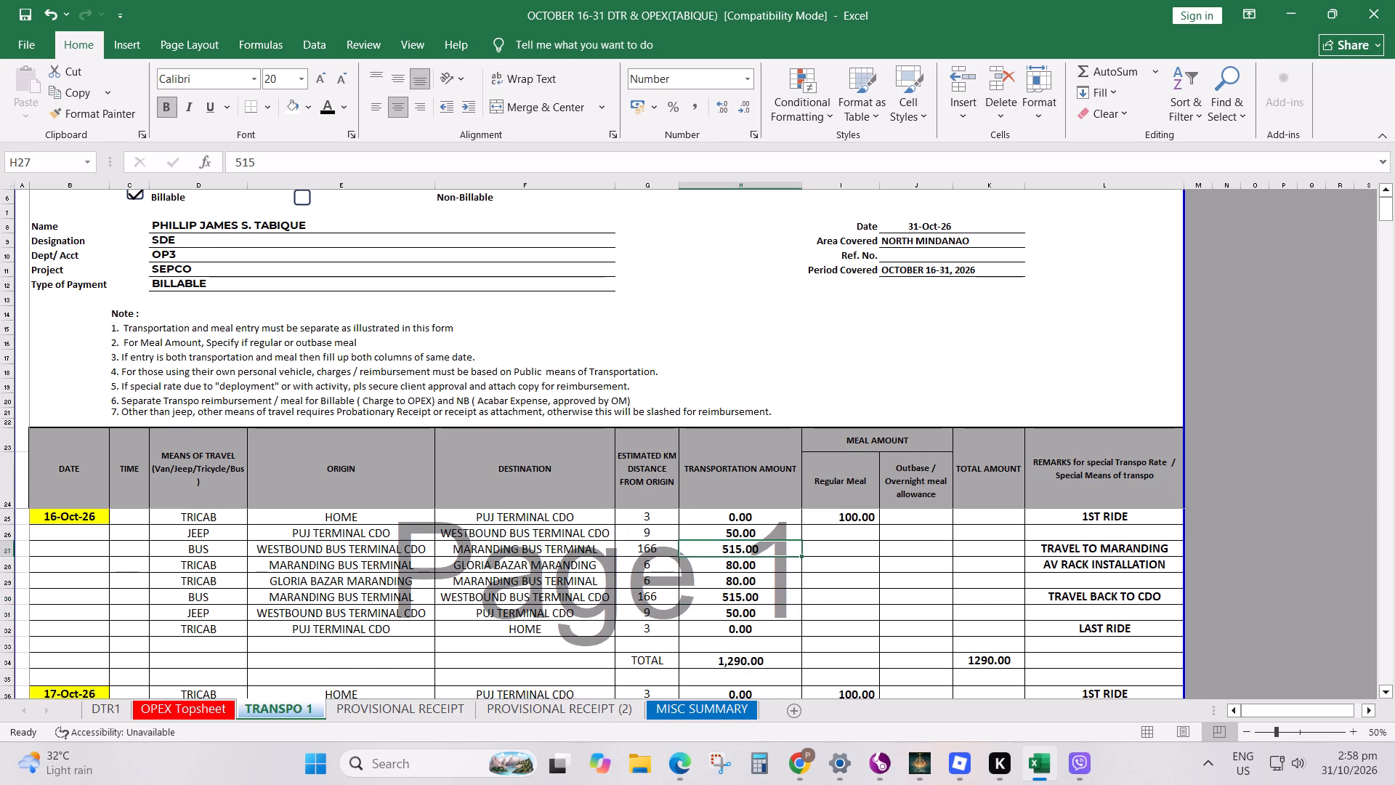
pyautogui.click(747, 597)
pyautogui.scroll(-2, 743, 601)
pyautogui.scroll(1, 742, 601)
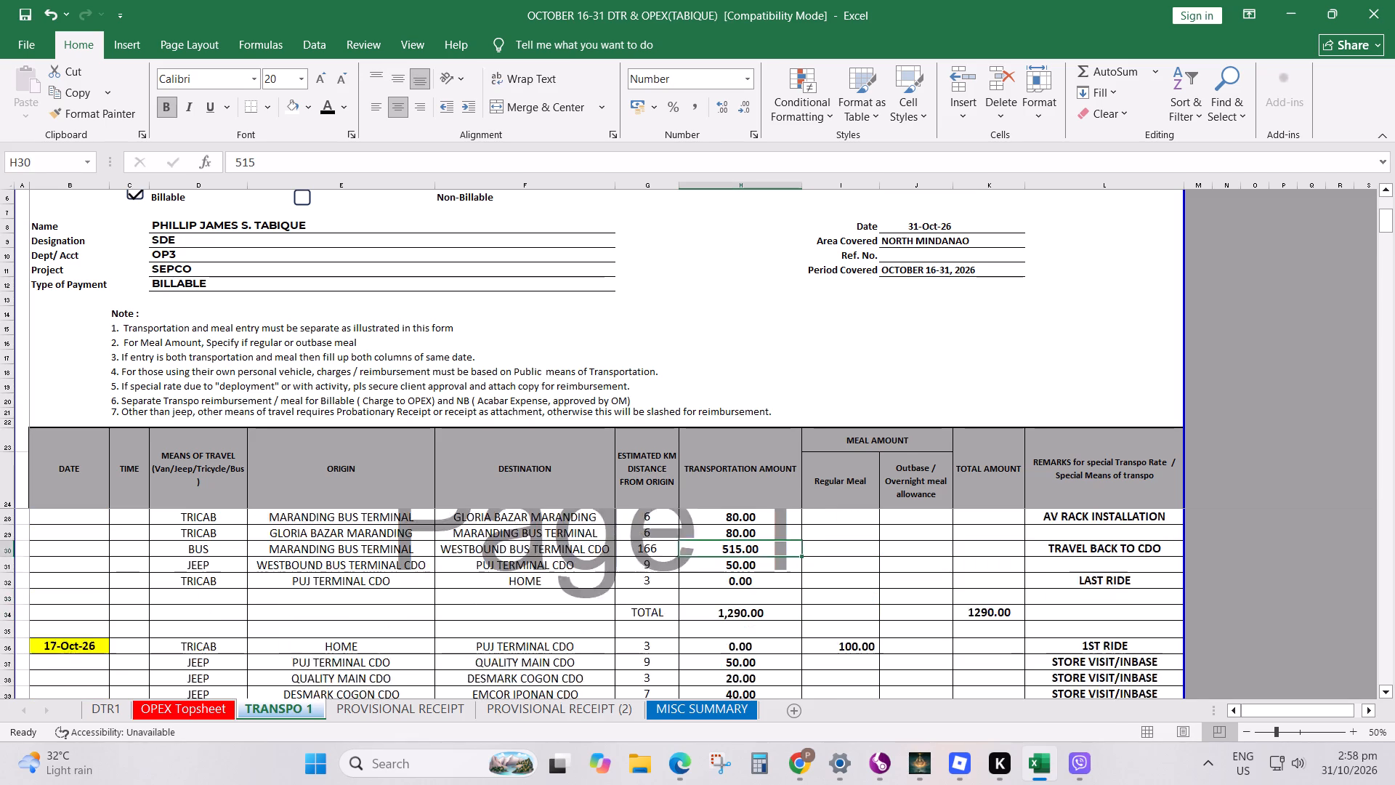
pyautogui.scroll(1, 742, 601)
pyautogui.scroll(-6, 742, 601)
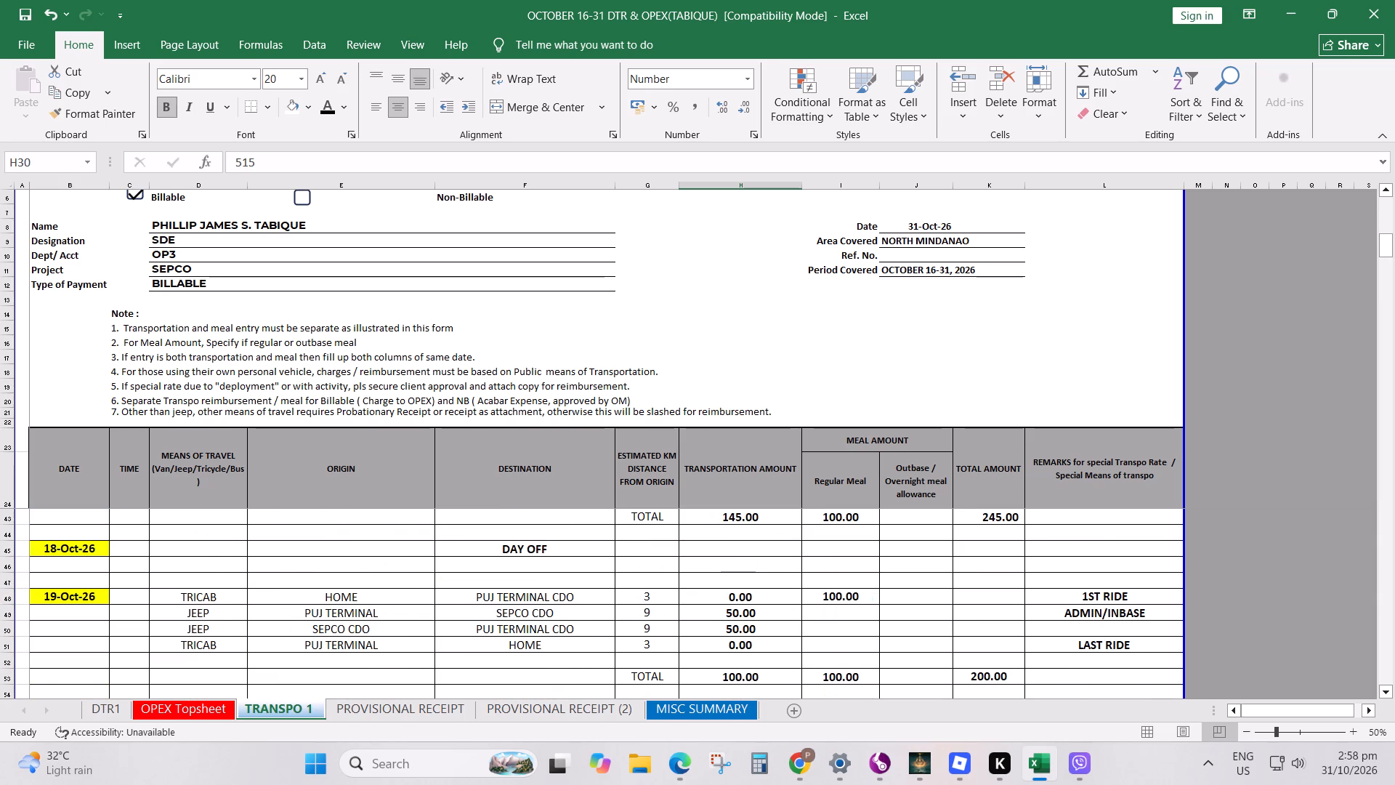
pyautogui.scroll(5, 739, 601)
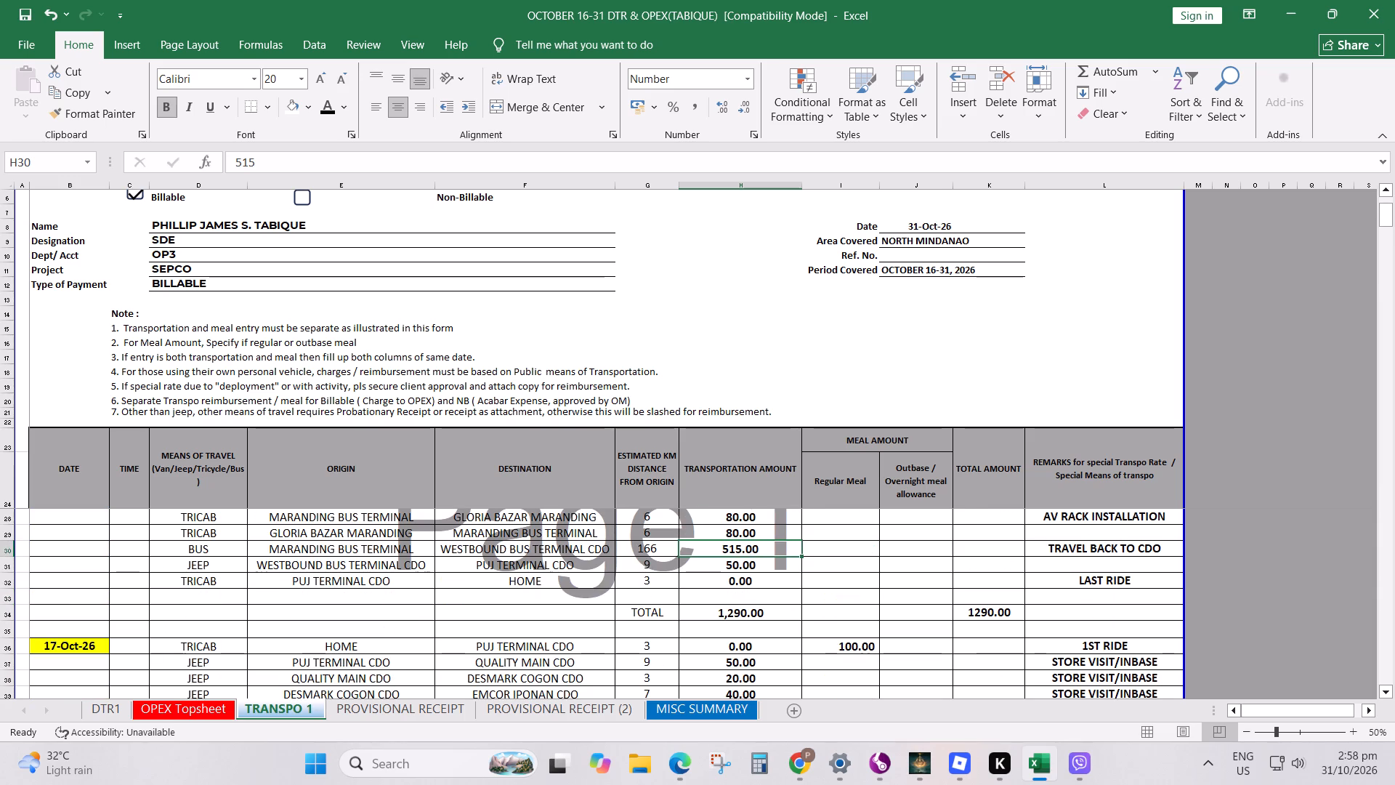
# Review the daily trip, fare and meal entries from 17-Oct through 26-Oct on the TRANSPO 1 sheet.
pyautogui.scroll(-2, 739, 601)
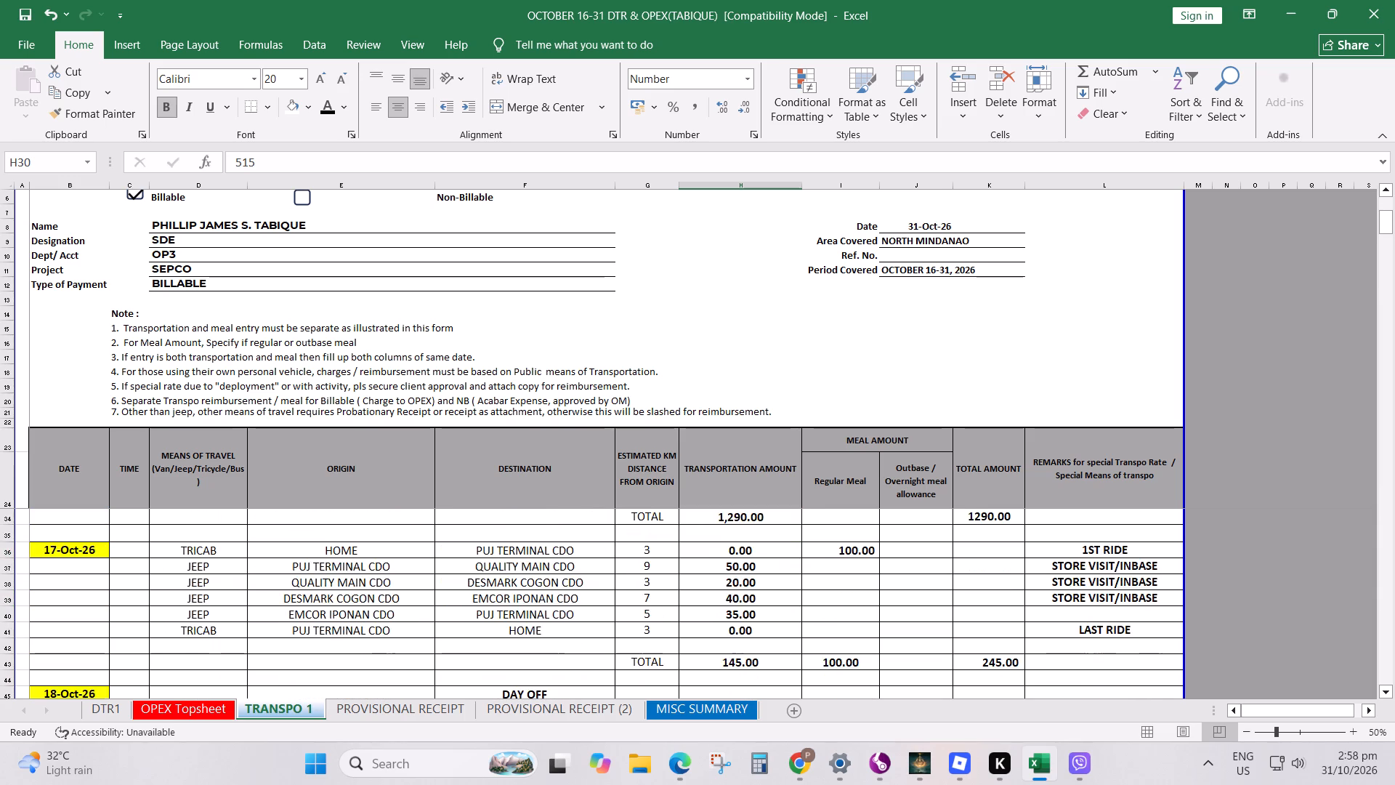
pyautogui.scroll(-12, 739, 601)
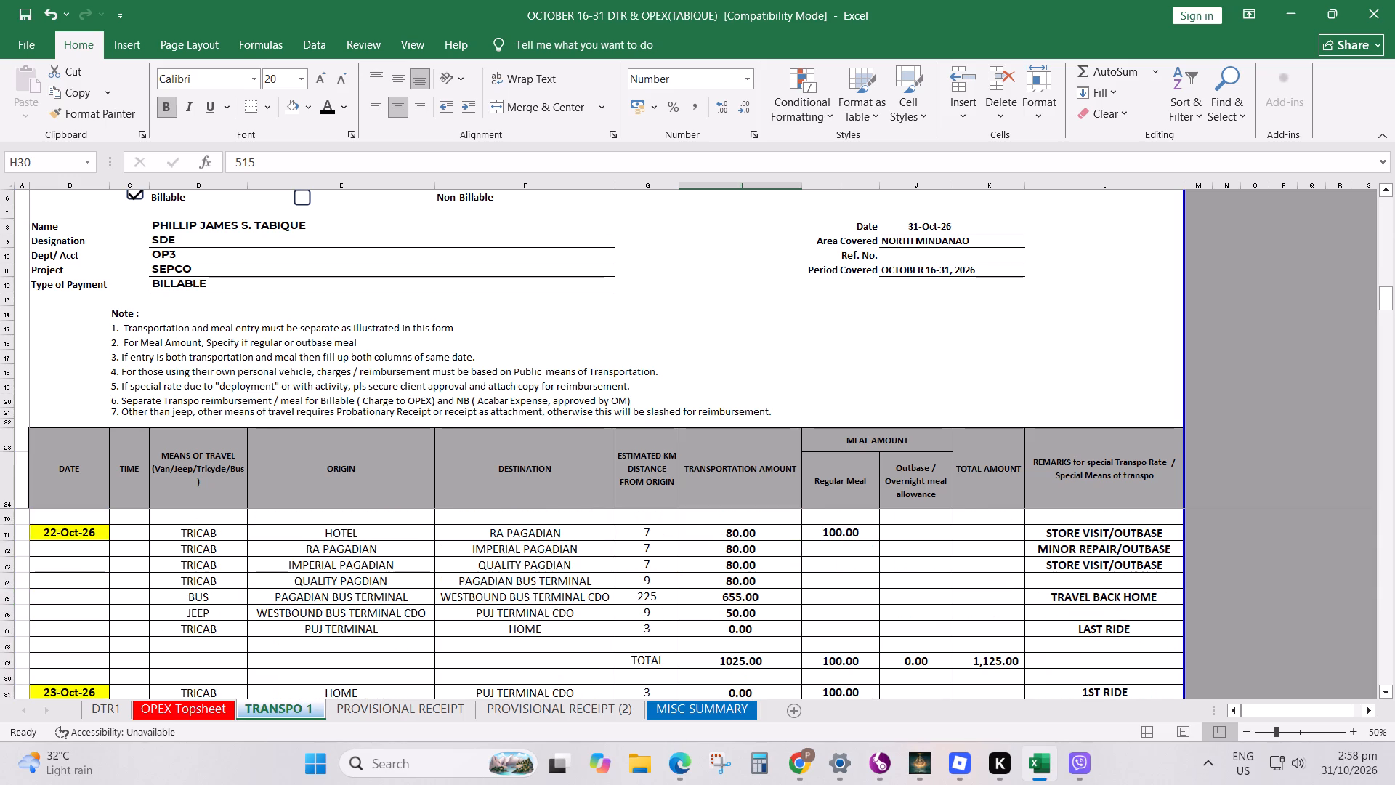
pyautogui.scroll(-9, 733, 601)
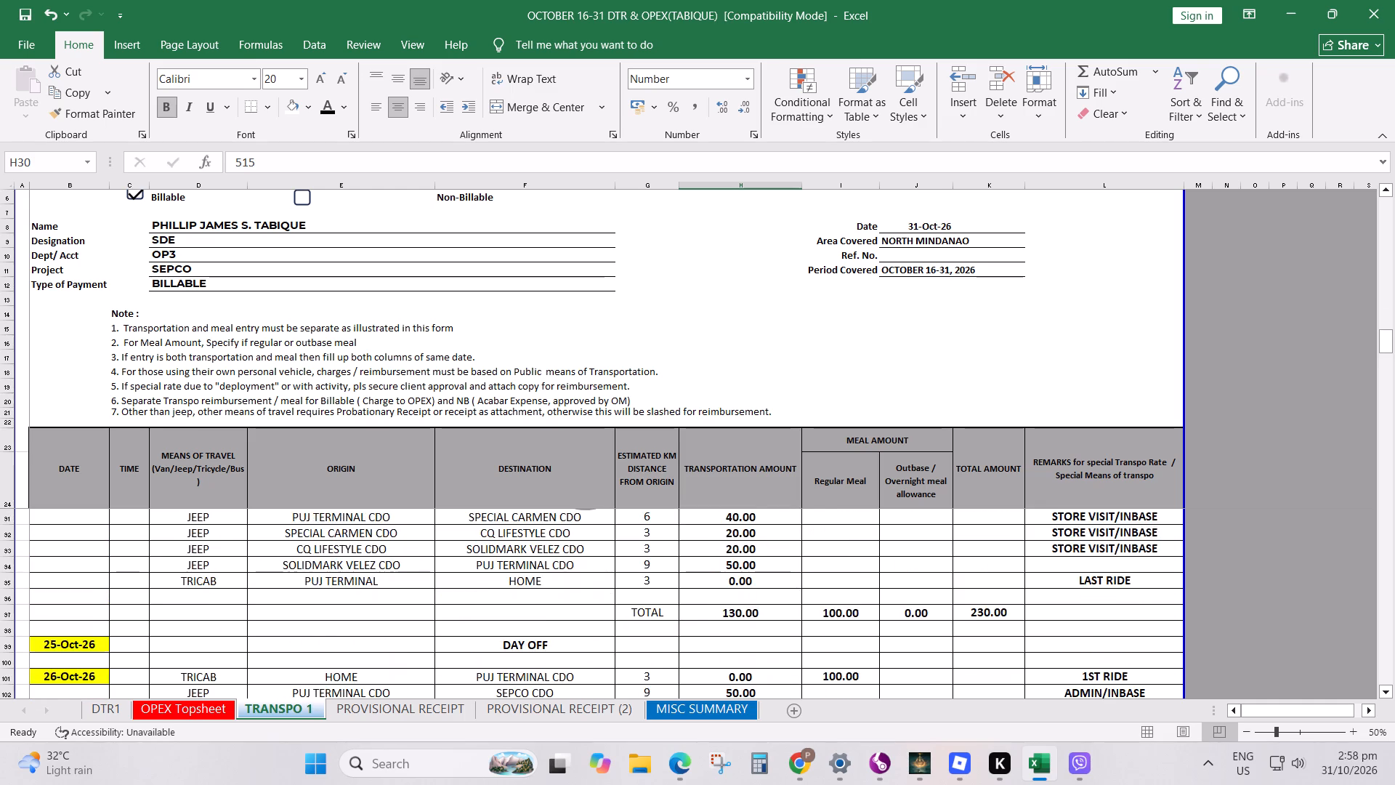
pyautogui.scroll(-4, 731, 601)
pyautogui.scroll(16, 729, 601)
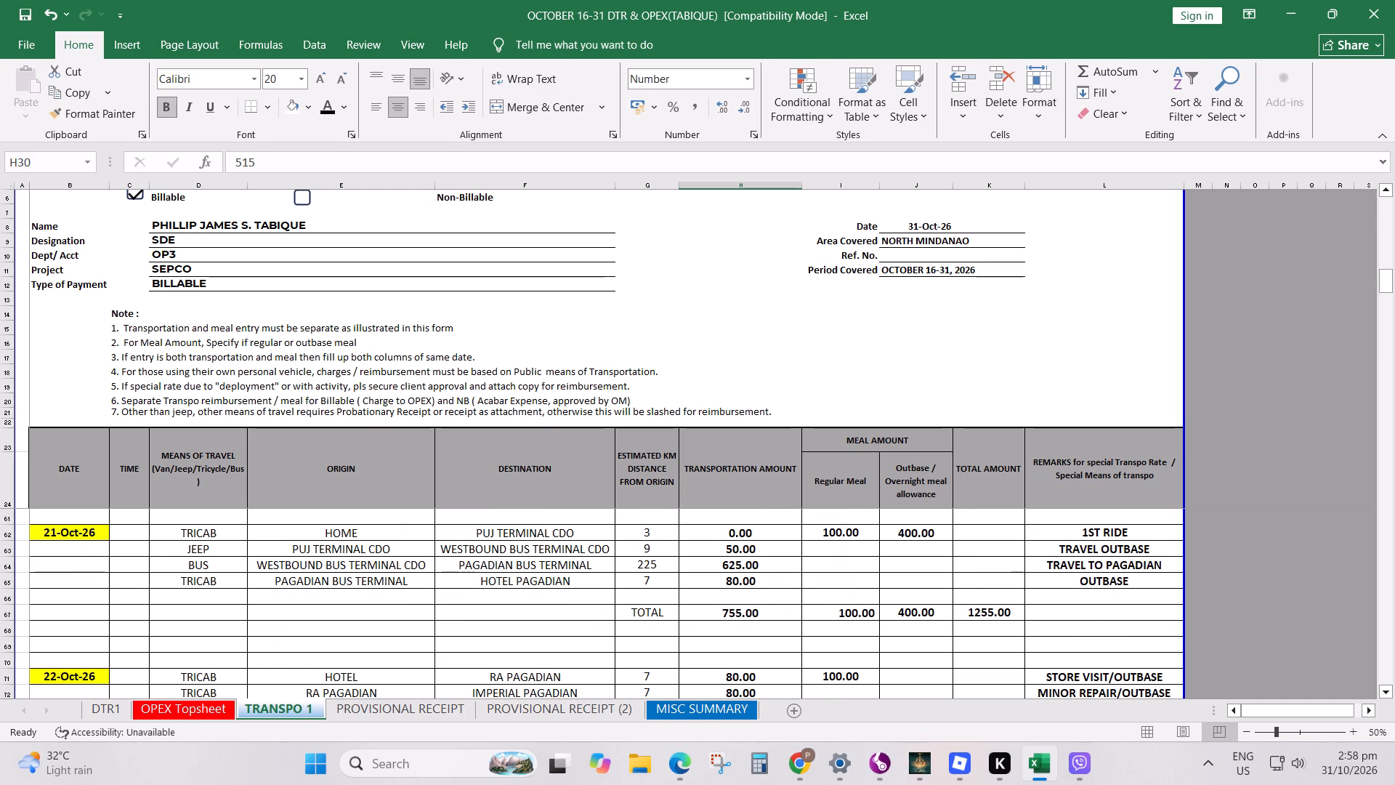
# Save the workbook again in its current file format.
pyautogui.hotkey('ctrl', 's')
pyautogui.click(772, 501)
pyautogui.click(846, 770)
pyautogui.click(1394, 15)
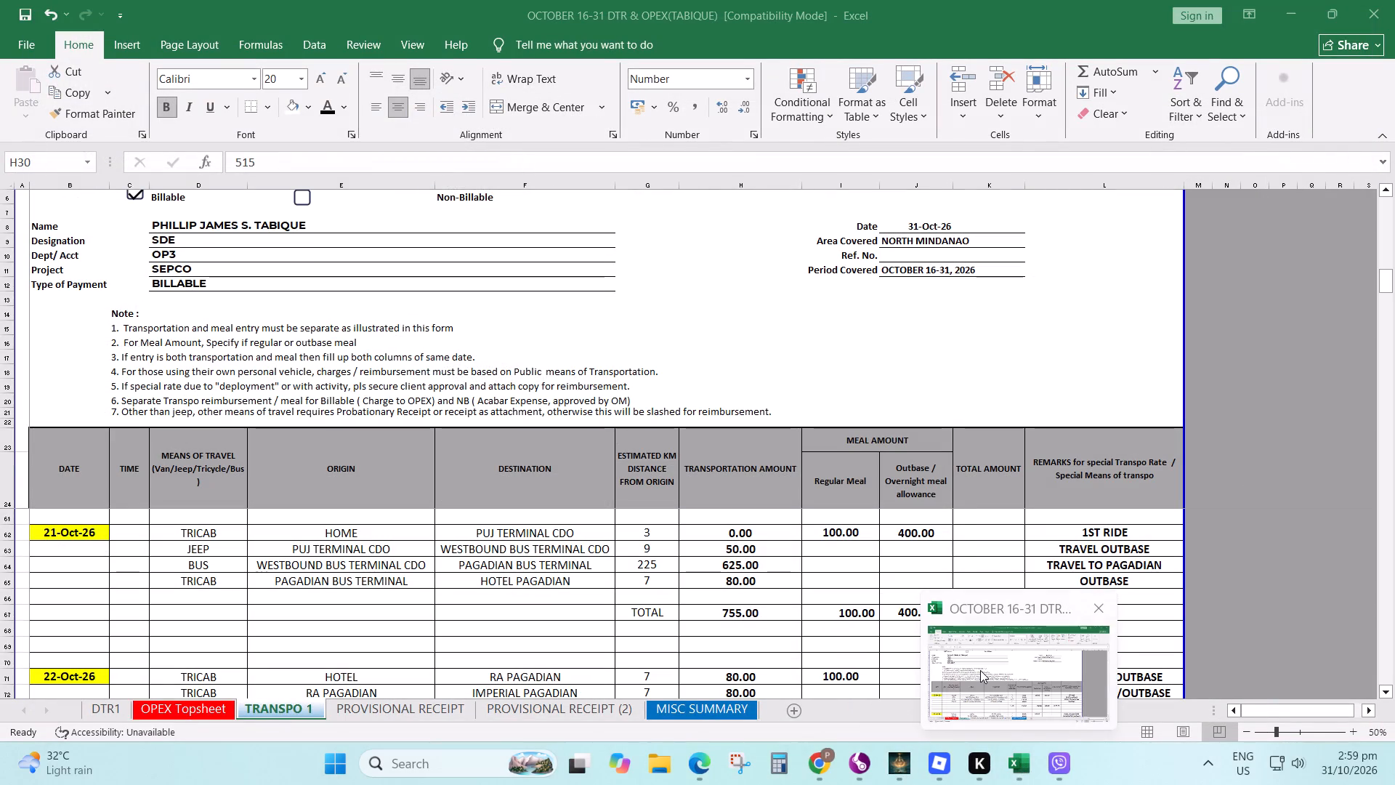
# Review the trip and fare entries from 16-Oct through 21-Oct on the TRANSPO 1 sheet.
pyautogui.scroll(15, 802, 569)
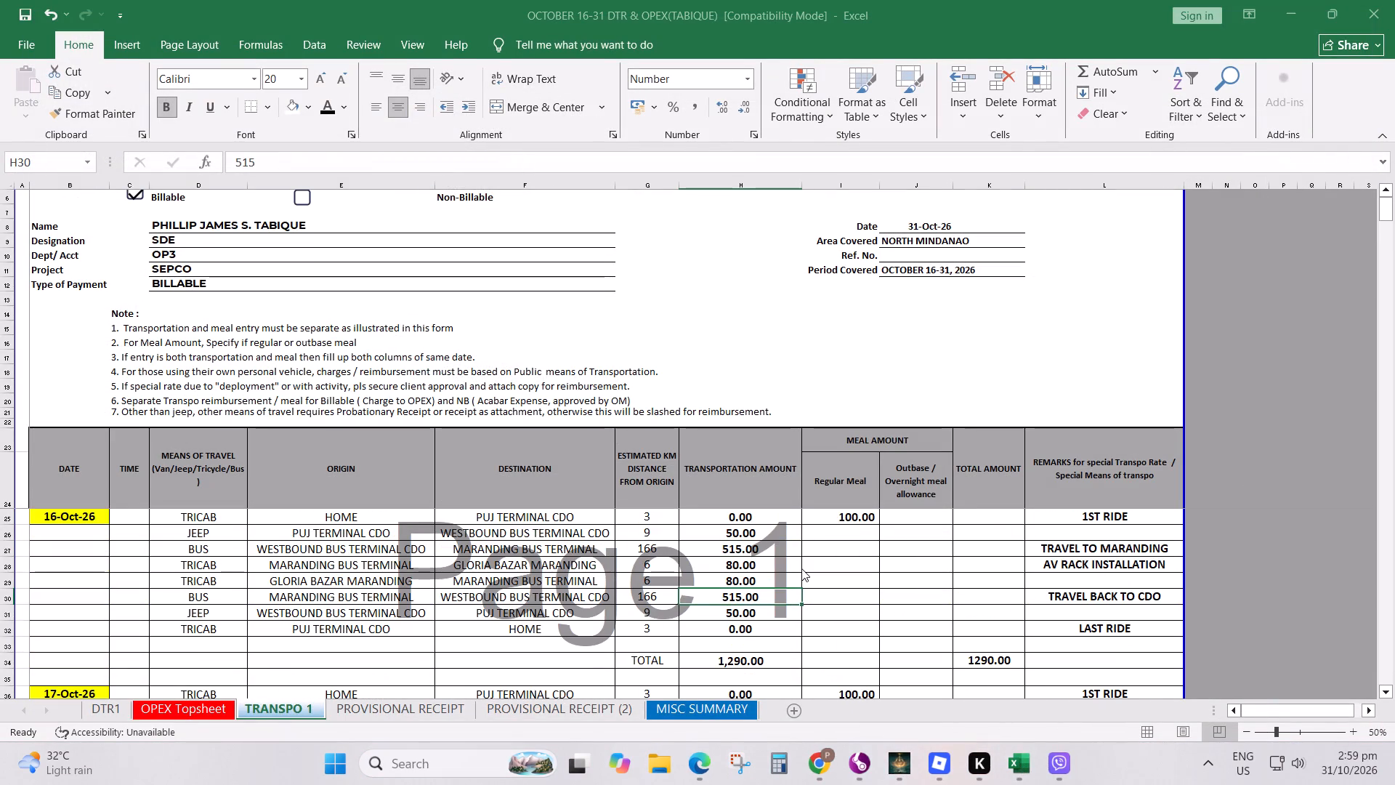
pyautogui.scroll(1, 801, 568)
pyautogui.scroll(-3, 801, 568)
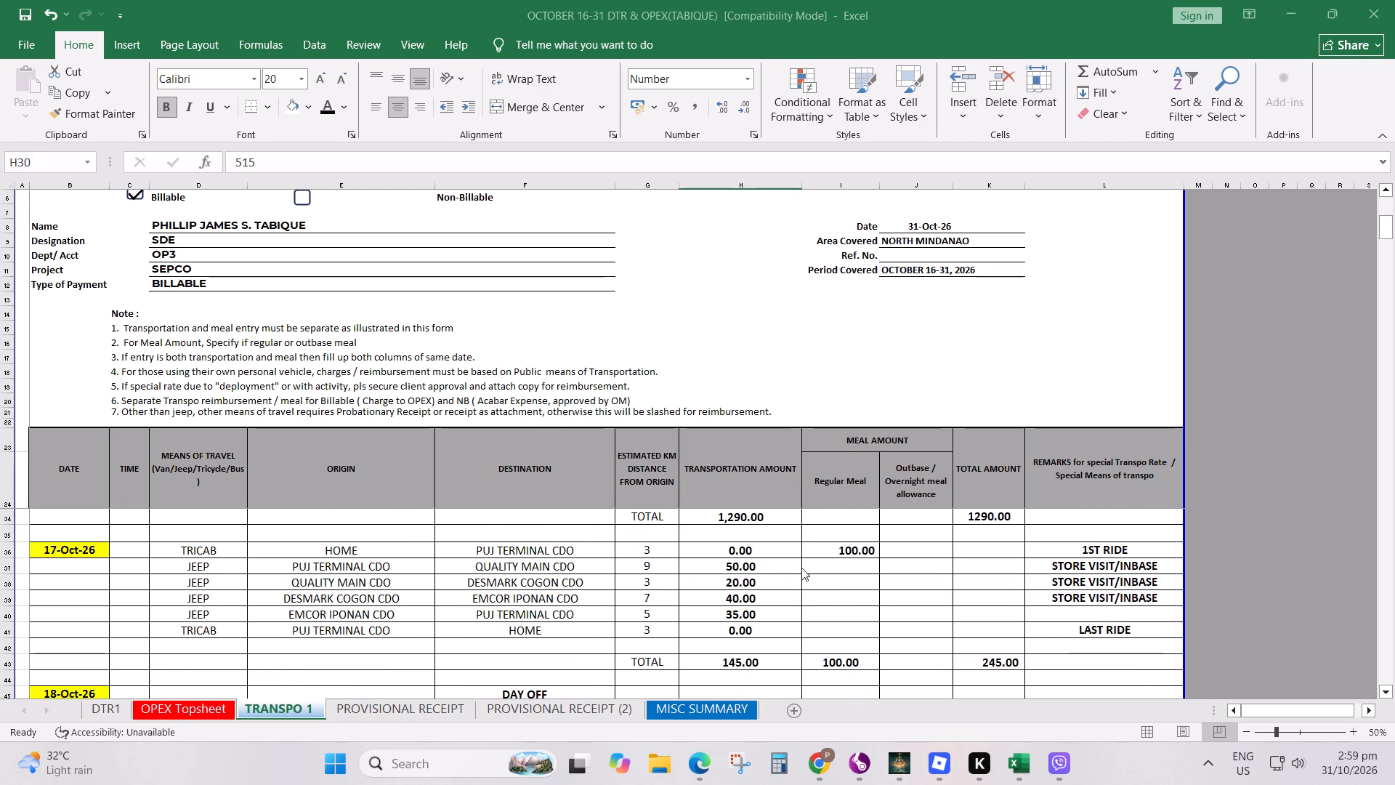
pyautogui.scroll(-1, 801, 568)
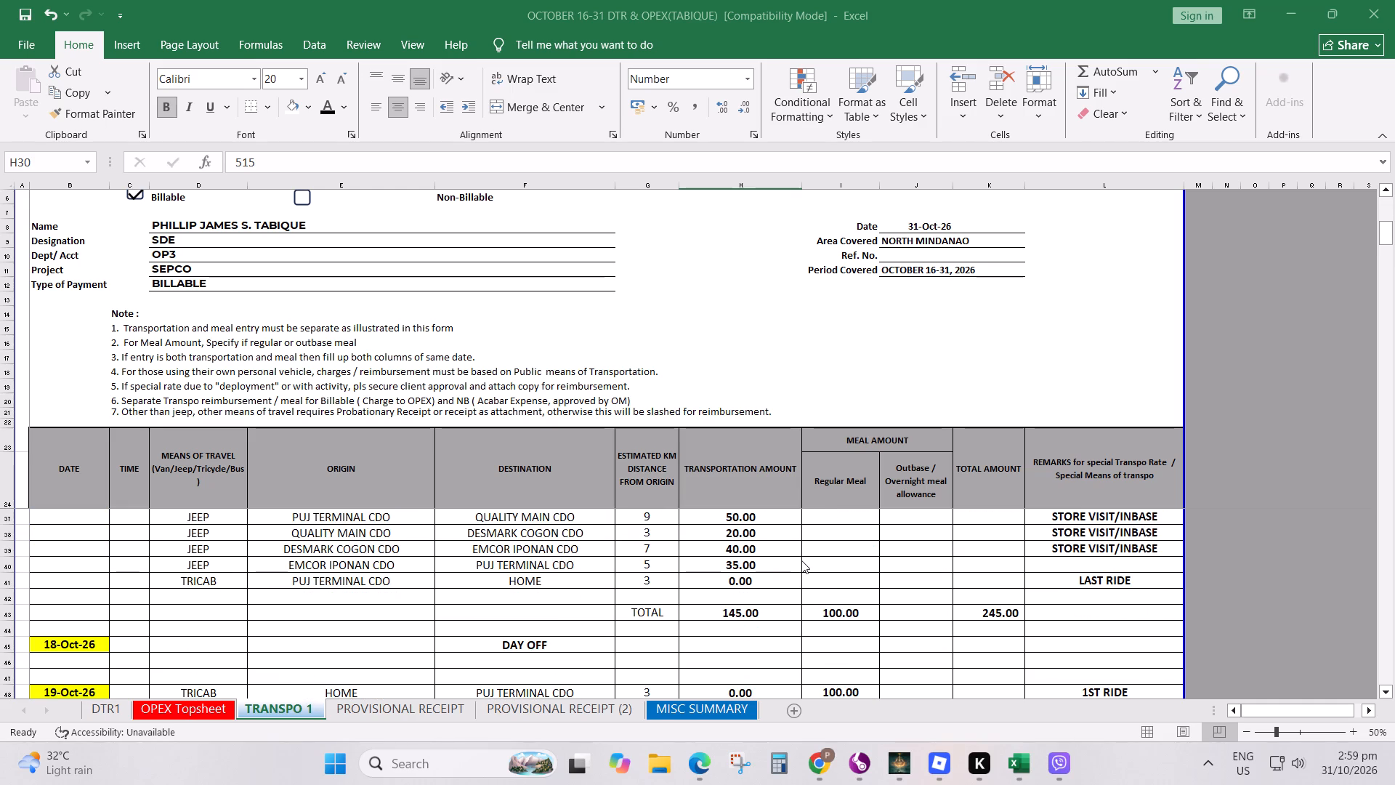
pyautogui.scroll(-4, 801, 560)
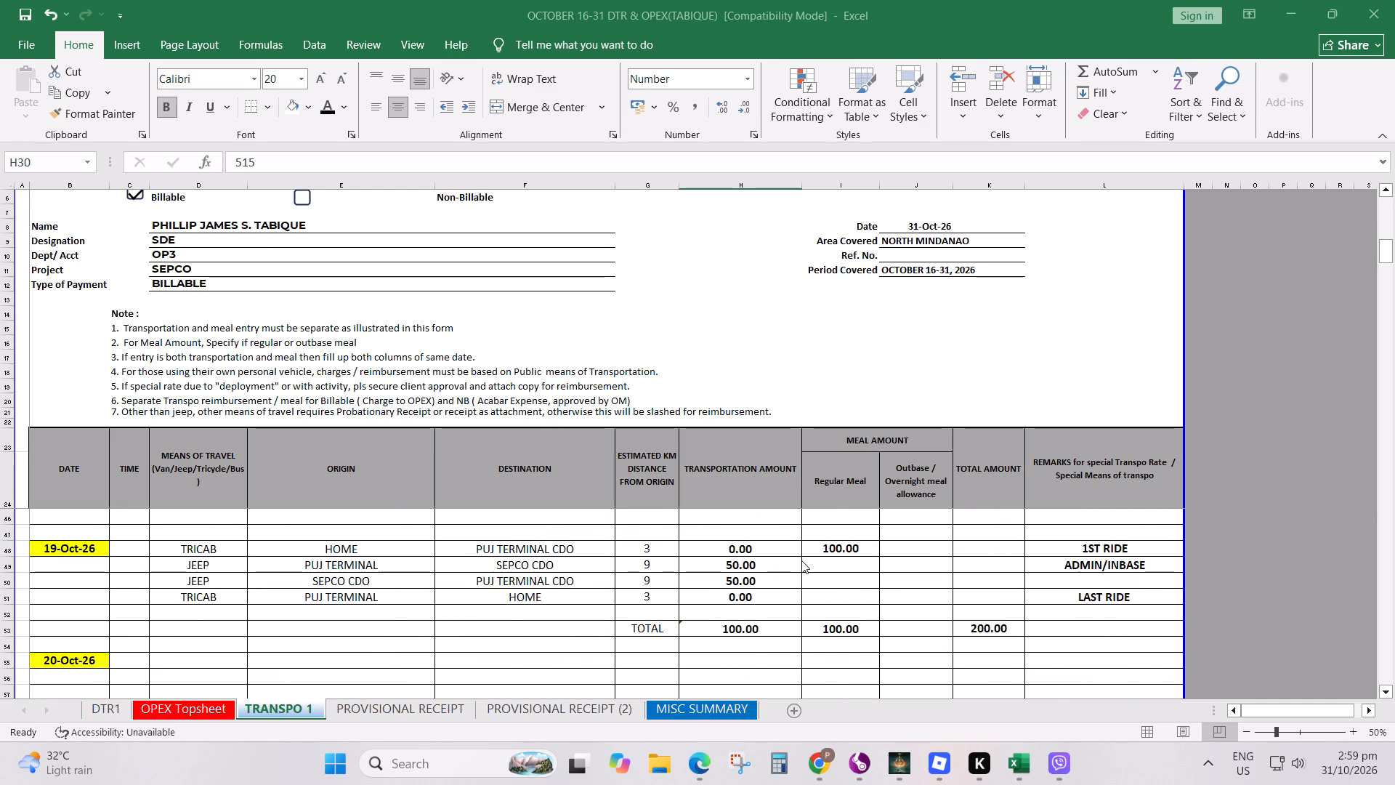
pyautogui.scroll(-4, 801, 560)
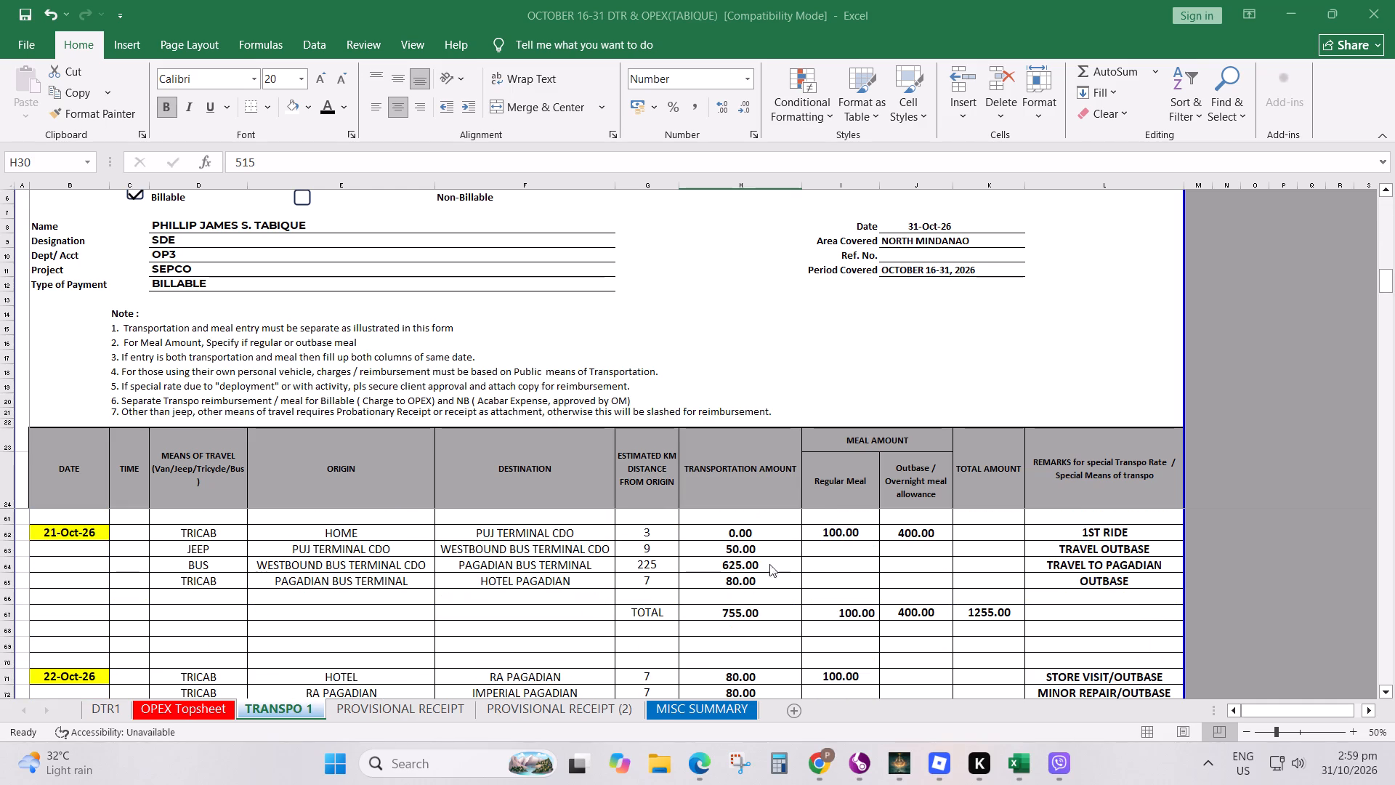
# Check the 28-Oct row on the DTR1 sheet and the daily totals on the OPEX Topsheet.
pyautogui.click(99, 709)
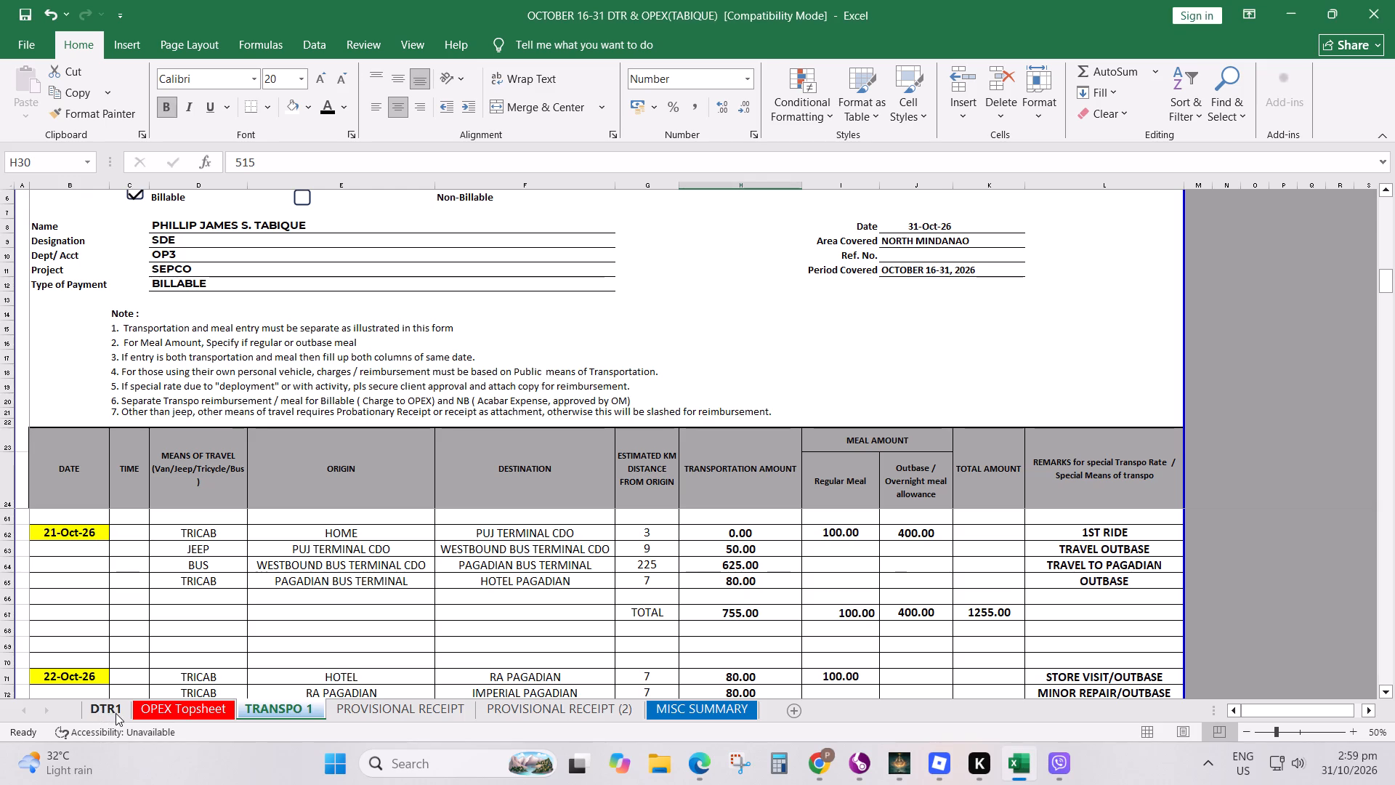
pyautogui.click(114, 712)
pyautogui.scroll(2, 519, 550)
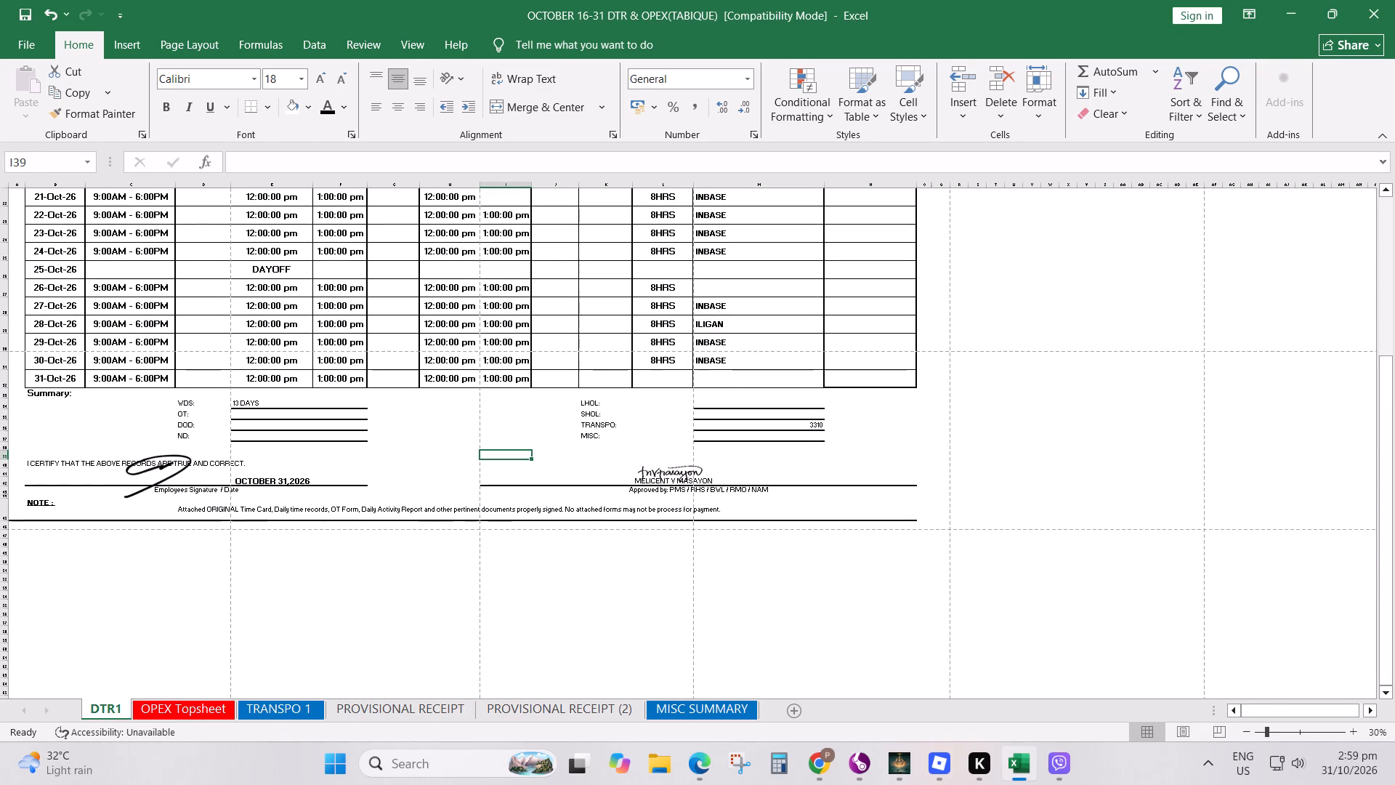
pyautogui.click(682, 328)
pyautogui.click(494, 329)
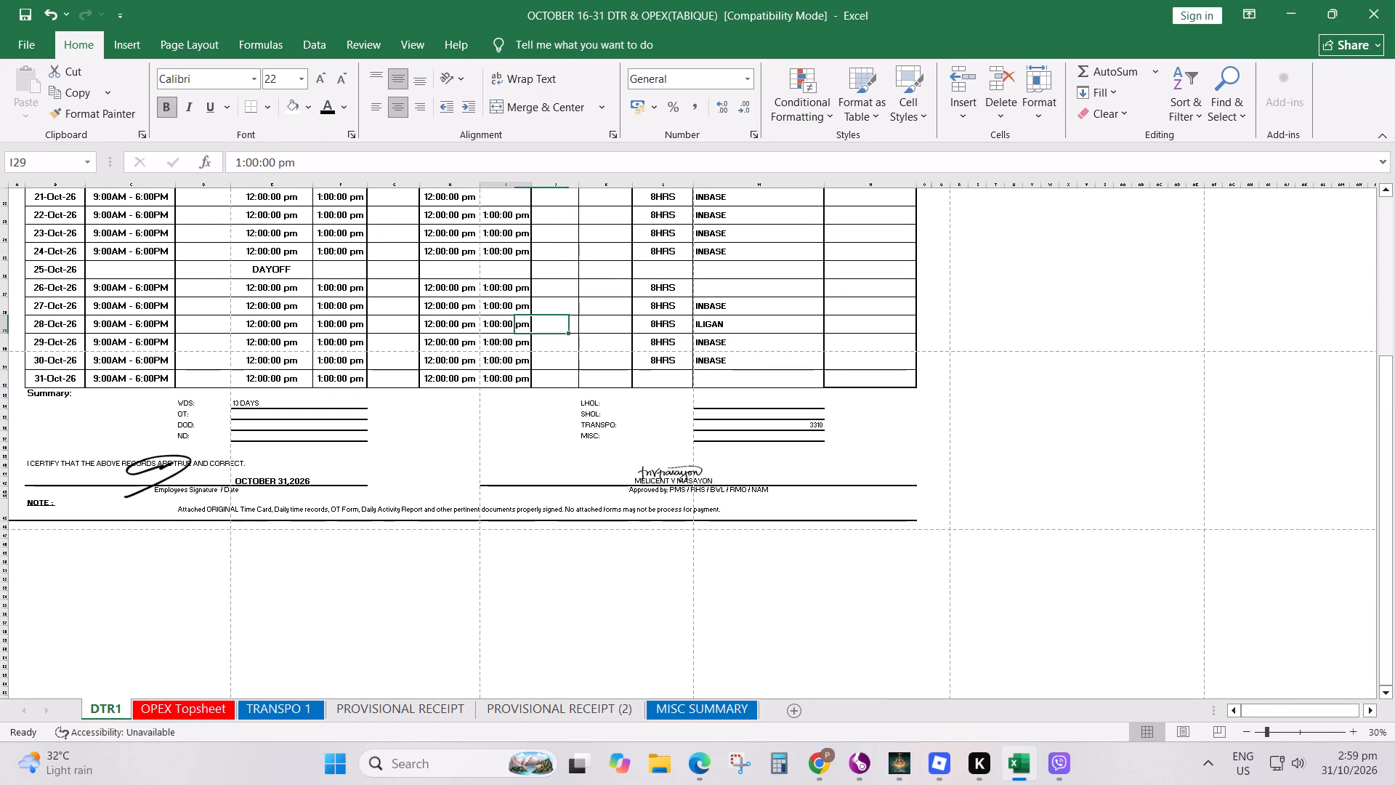
pyautogui.click(416, 329)
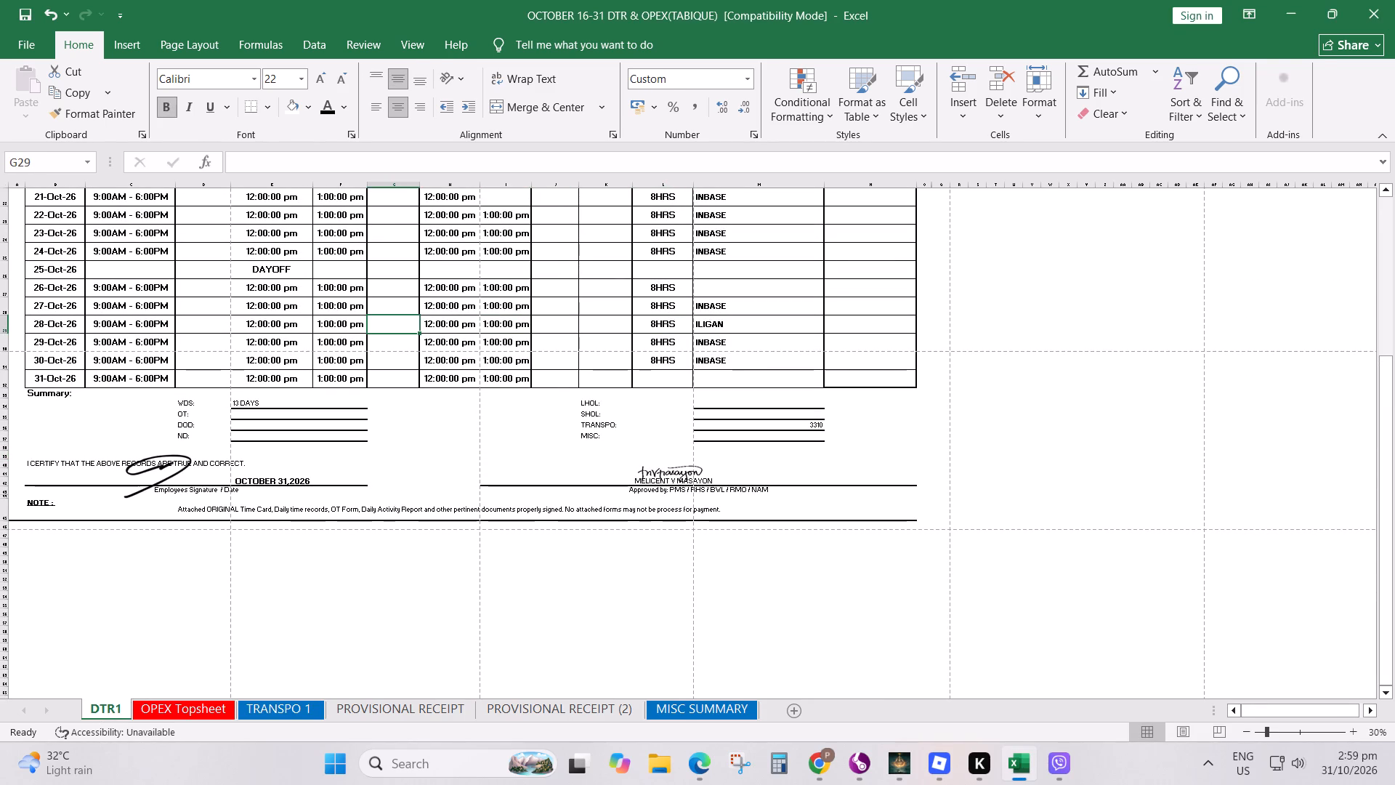
pyautogui.click(186, 709)
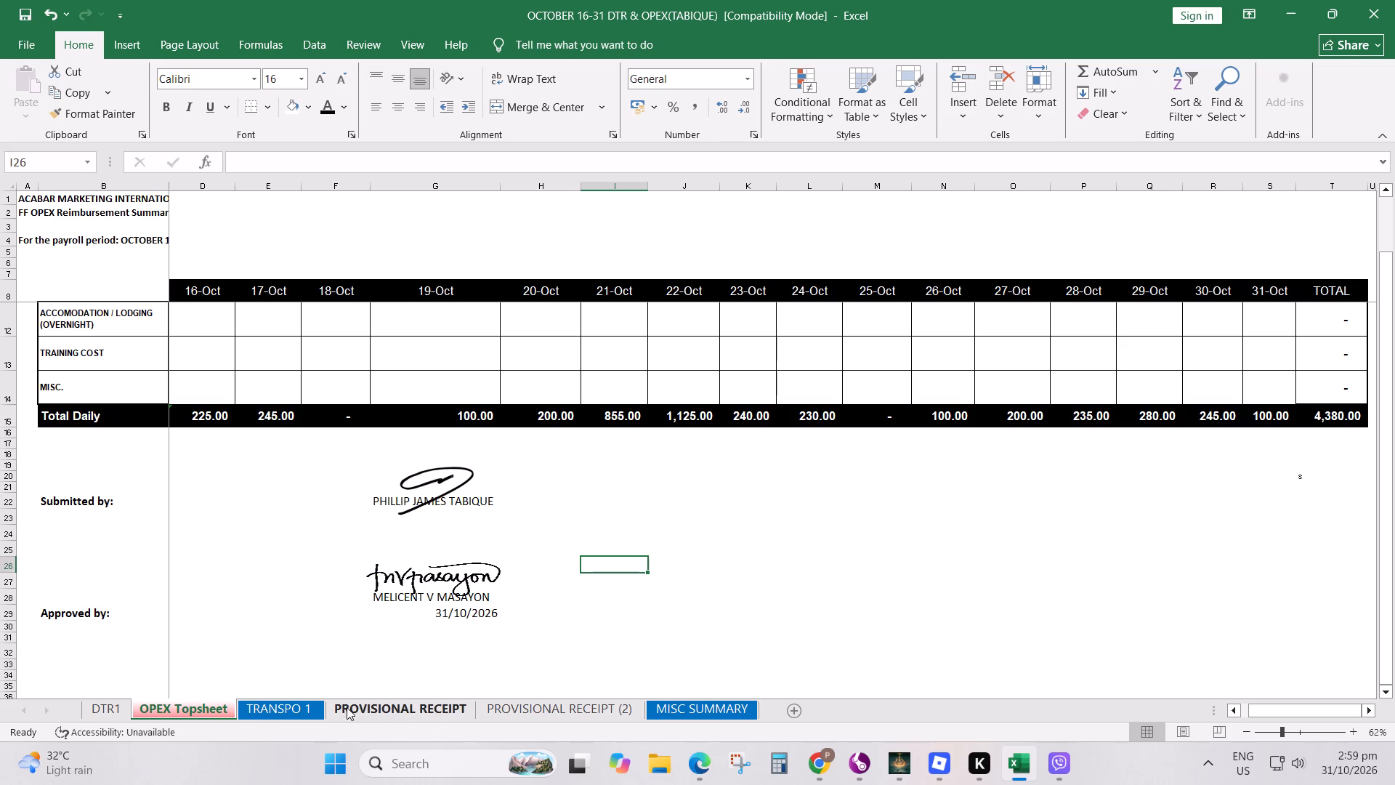
# On the TRANSPO 1 sheet, change the destination of the 28-Oct jeep ride from PUJ TERMINAL CDO to WESTBOUND BUS TERMINAL.
pyautogui.click(264, 710)
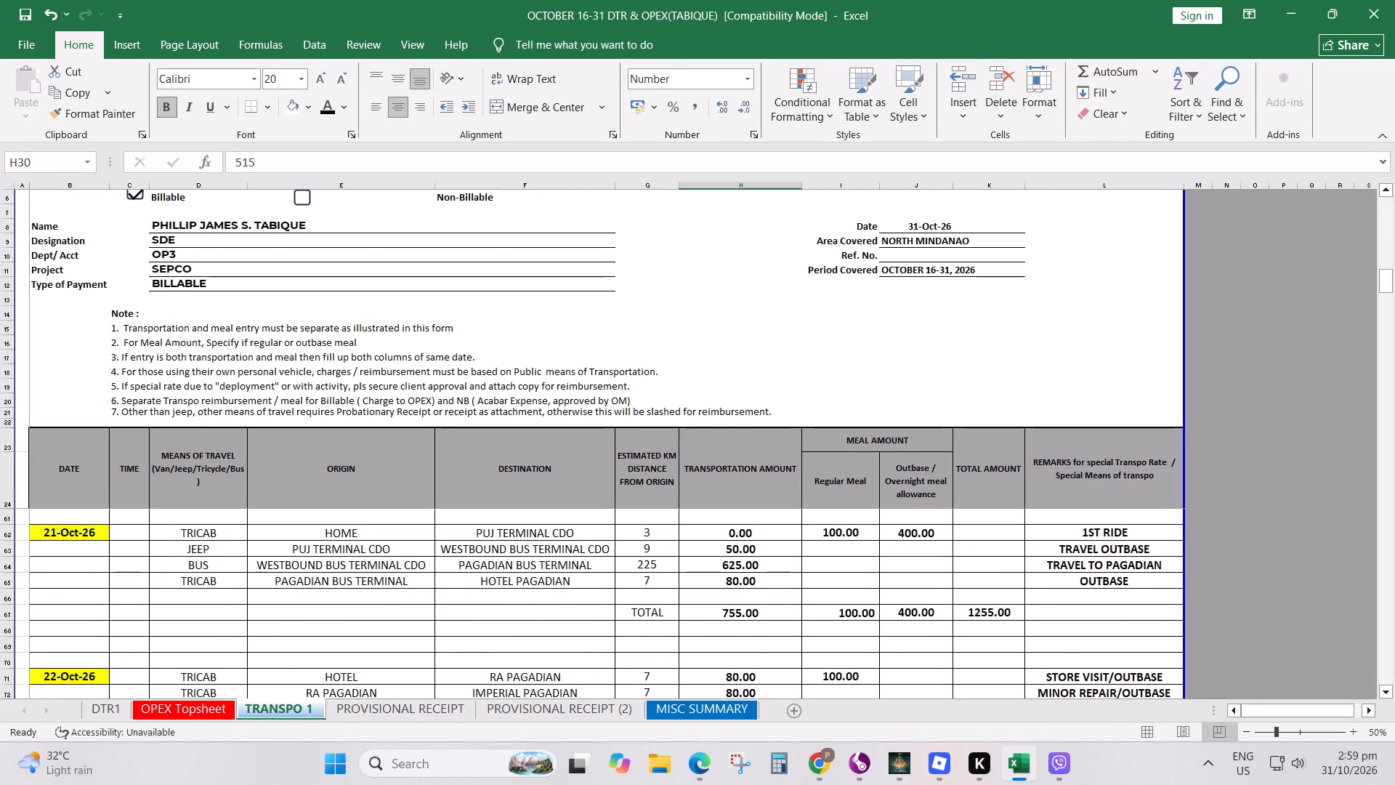
pyautogui.scroll(2, 320, 560)
pyautogui.scroll(-9, 320, 560)
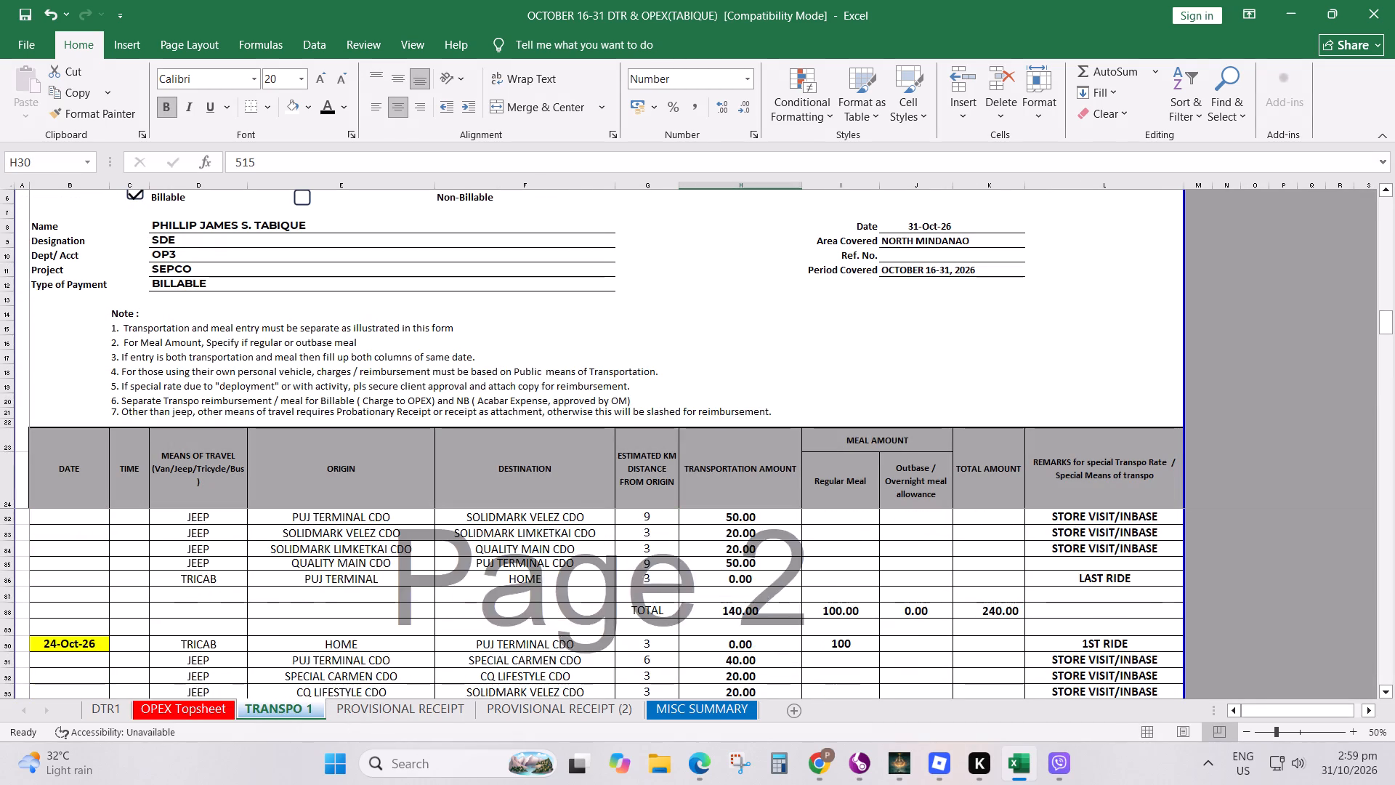
pyautogui.scroll(-5, 320, 560)
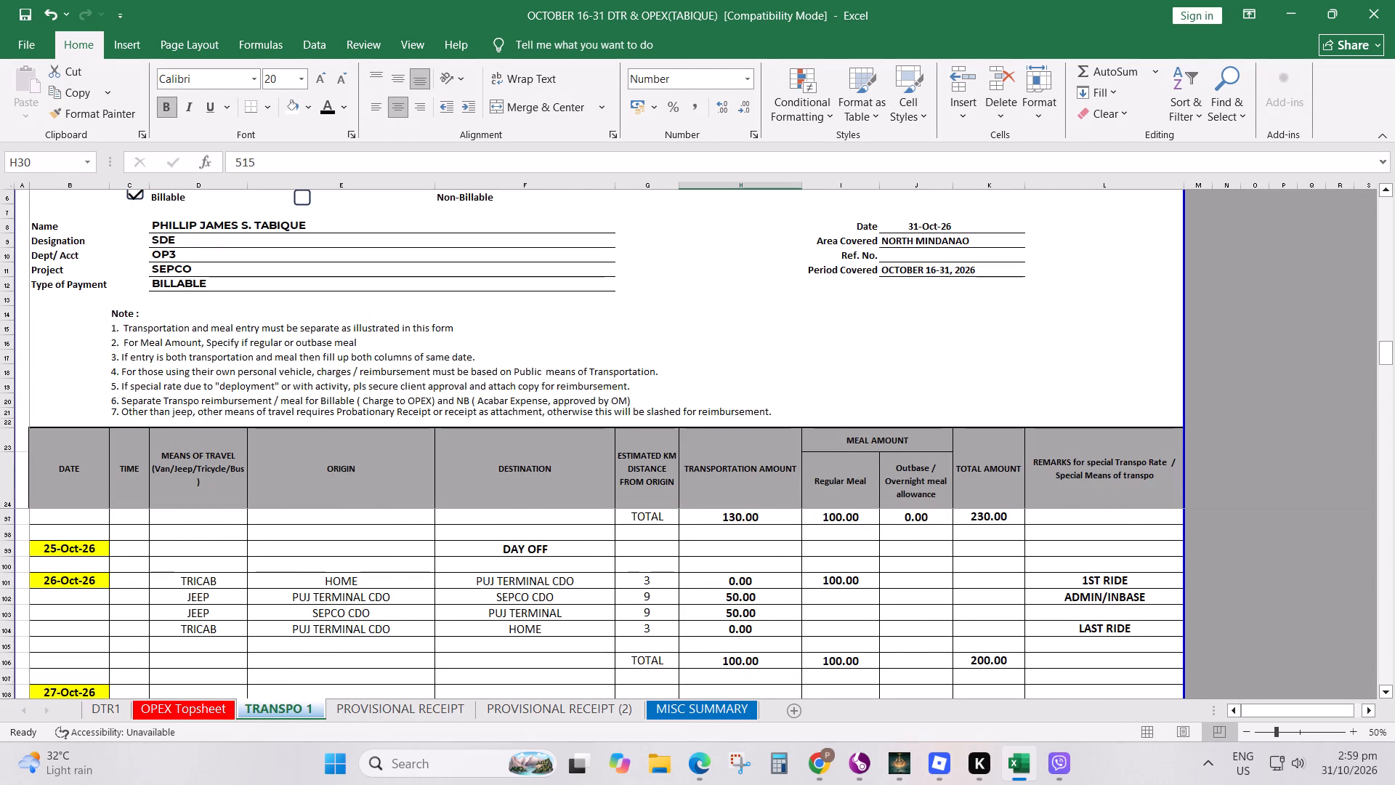
pyautogui.scroll(-4, 328, 595)
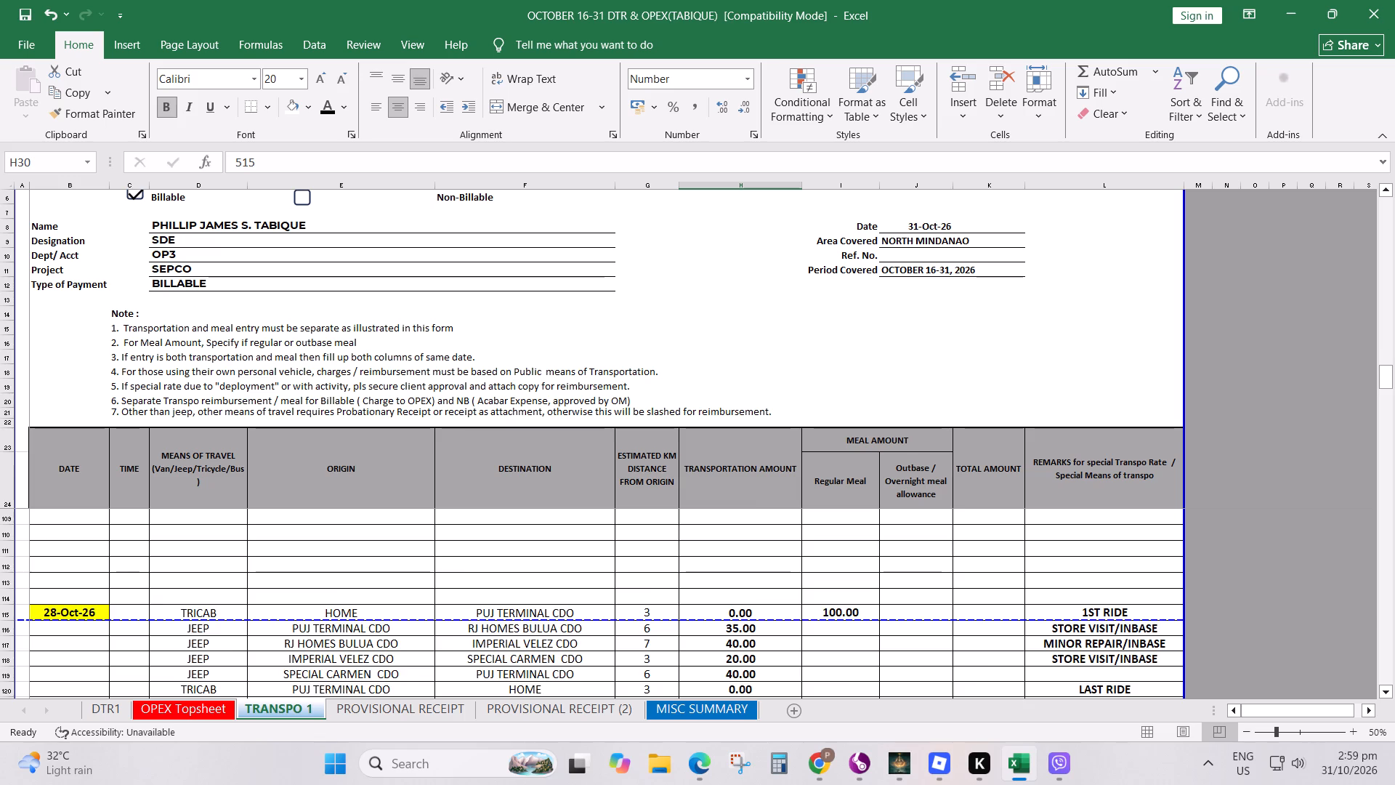
pyautogui.scroll(-1, 328, 595)
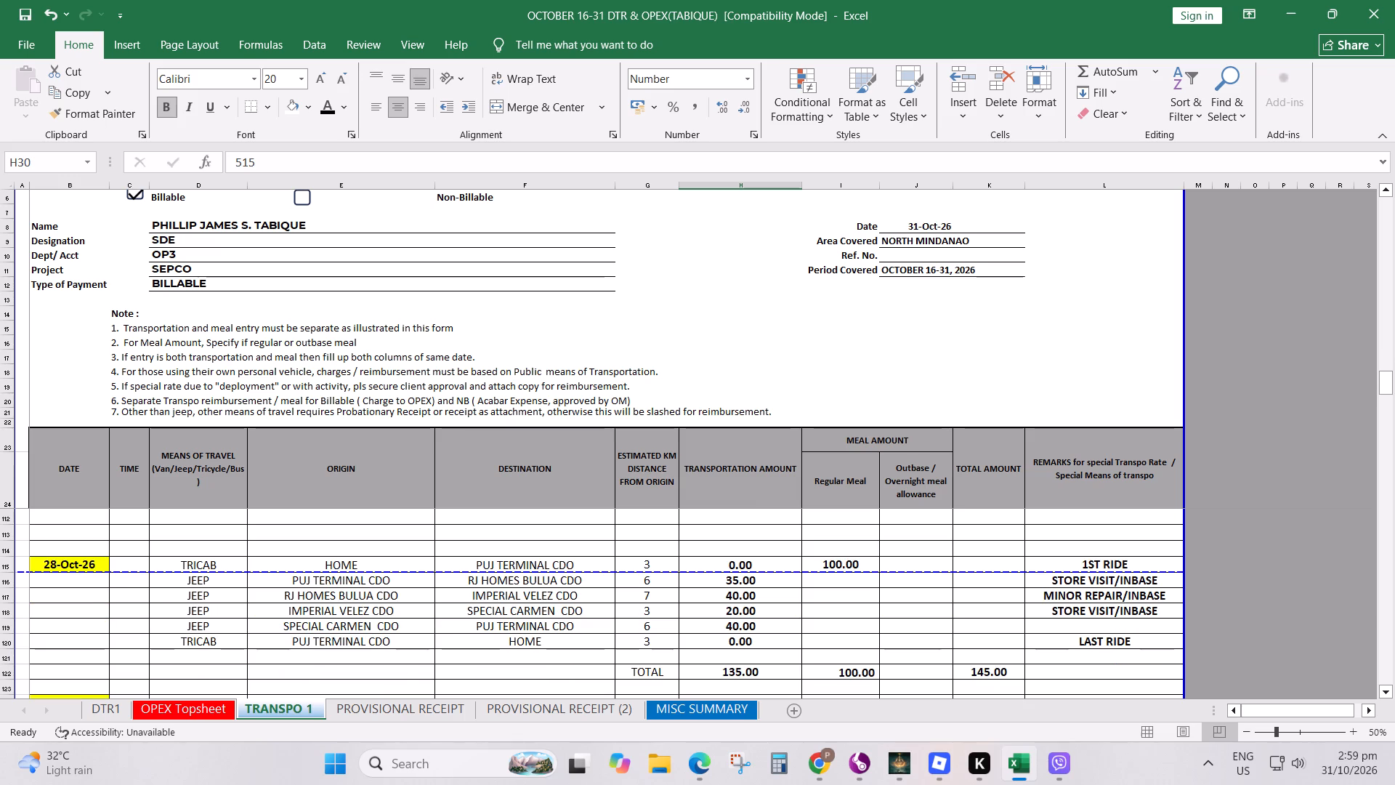
pyautogui.click(477, 584)
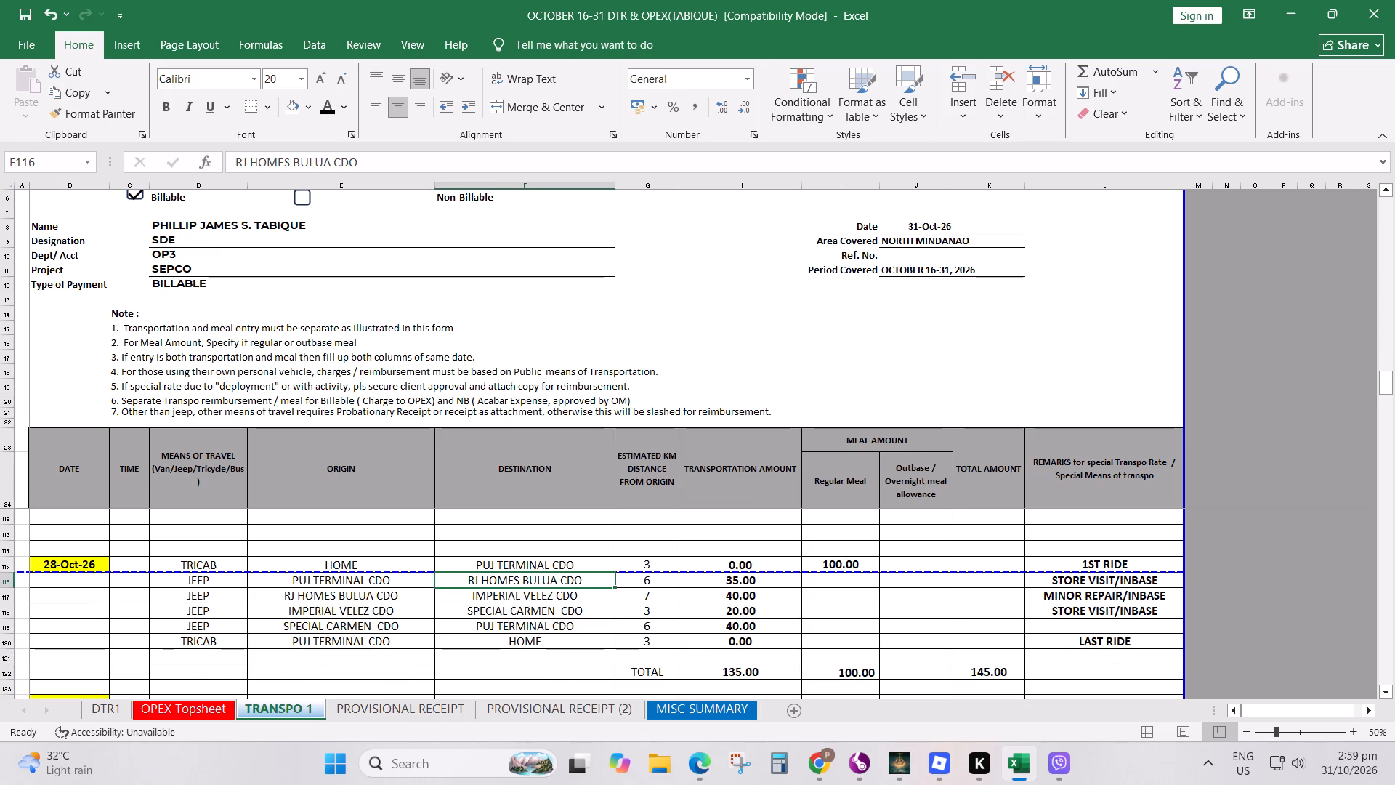
pyautogui.write('WE')
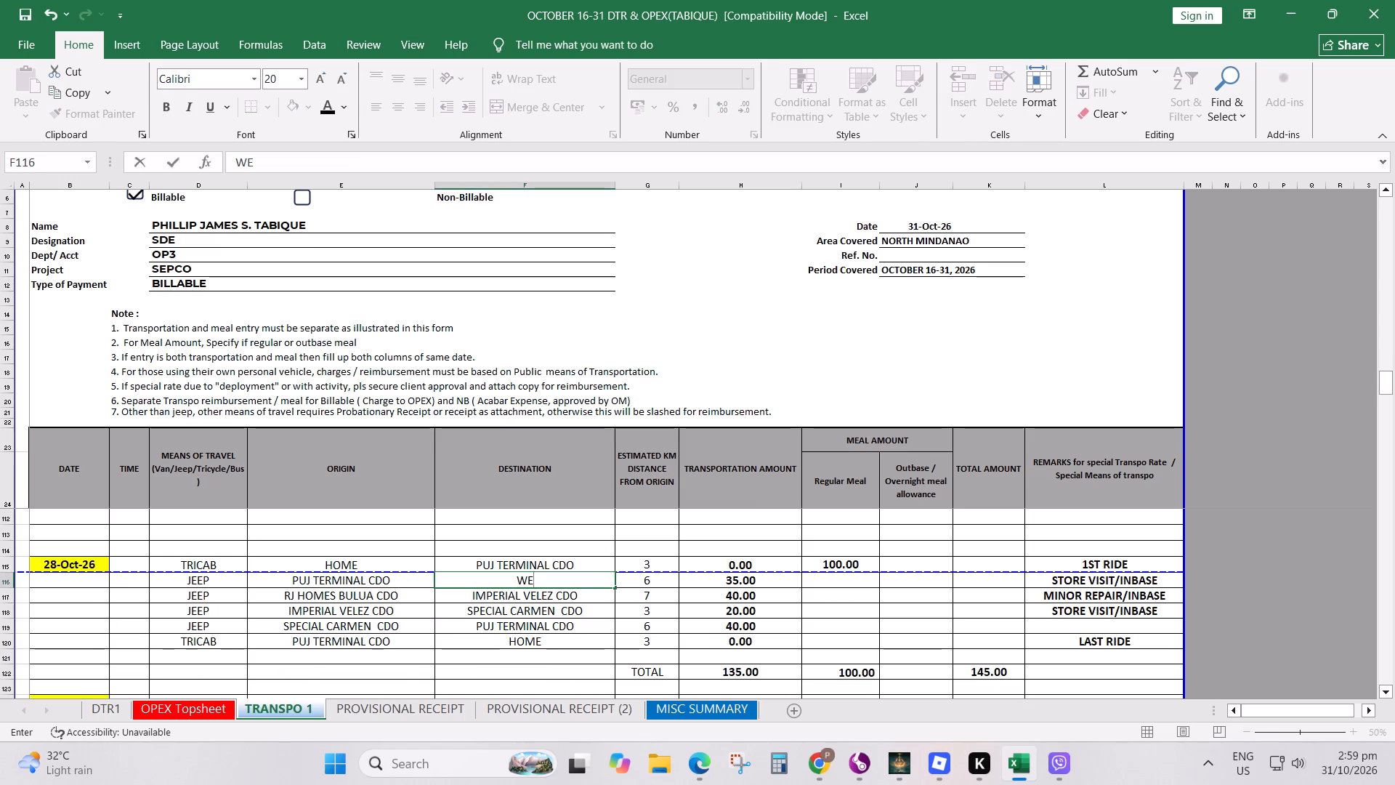
pyautogui.write('ST')
pyautogui.write('BOU')
pyautogui.write('ND BUS')
pyautogui.press('space')
pyautogui.write('TERMINAL')
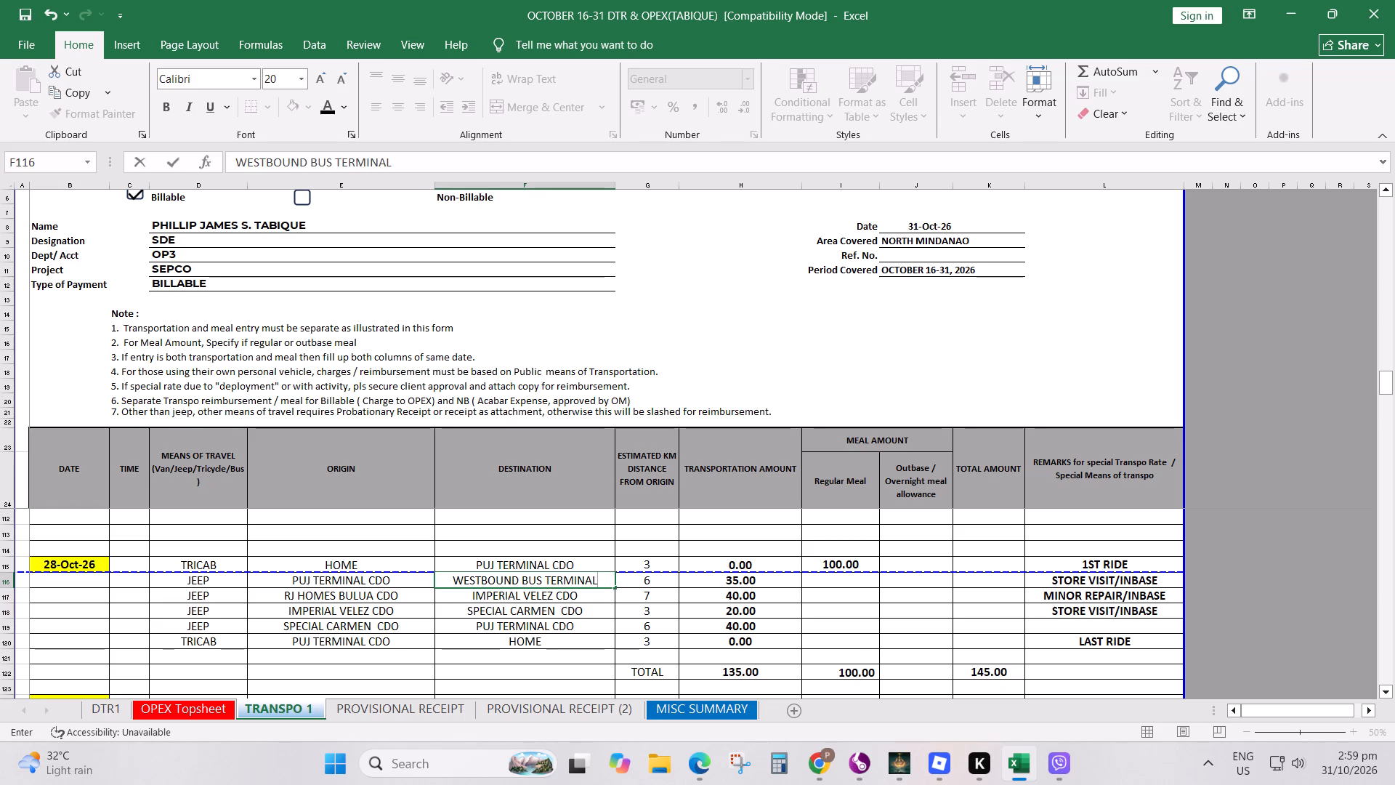
# For the 28-Oct ride to WESTBOUND BUS TERMINAL, set the distance to 9 km and the fare to 50, and clear its remark.
pyautogui.click(634, 582)
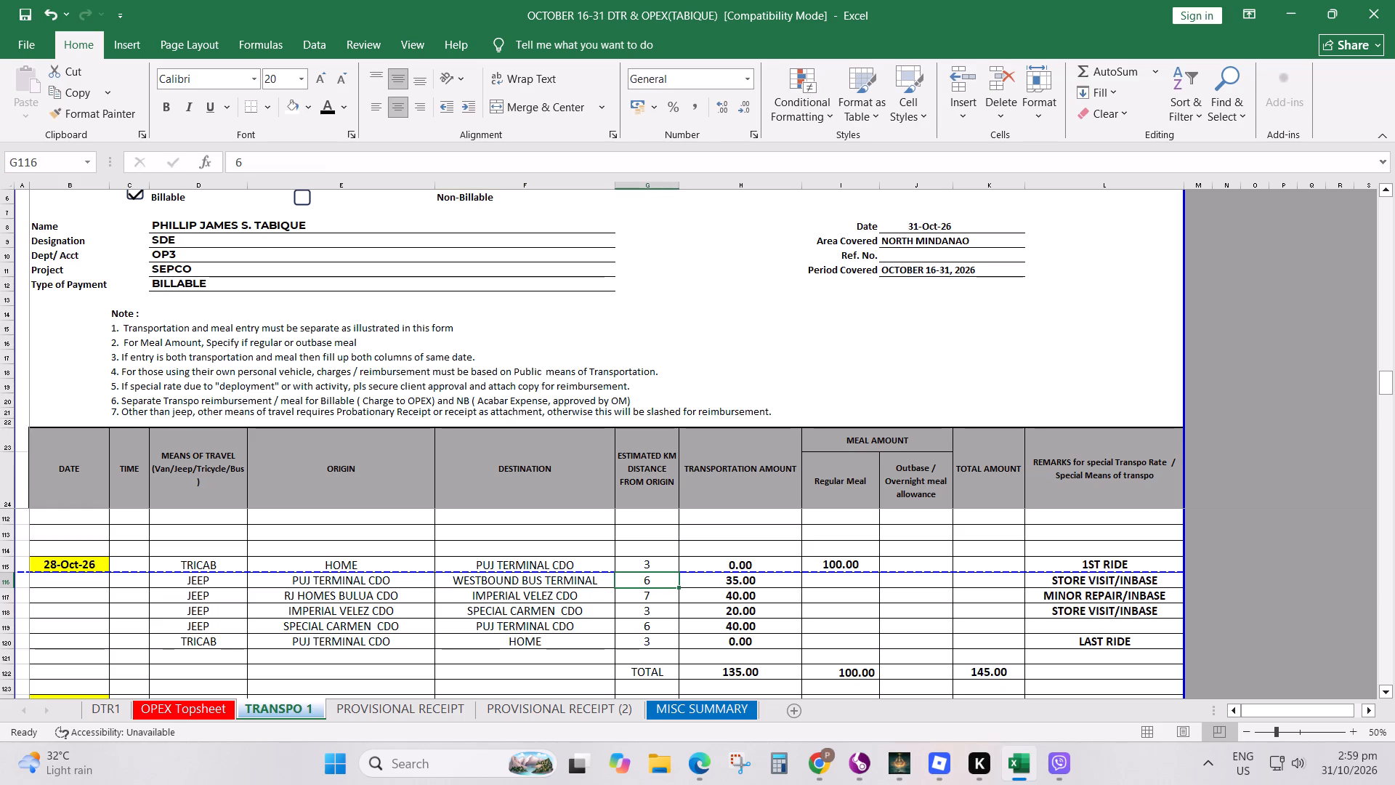
pyautogui.press('9')
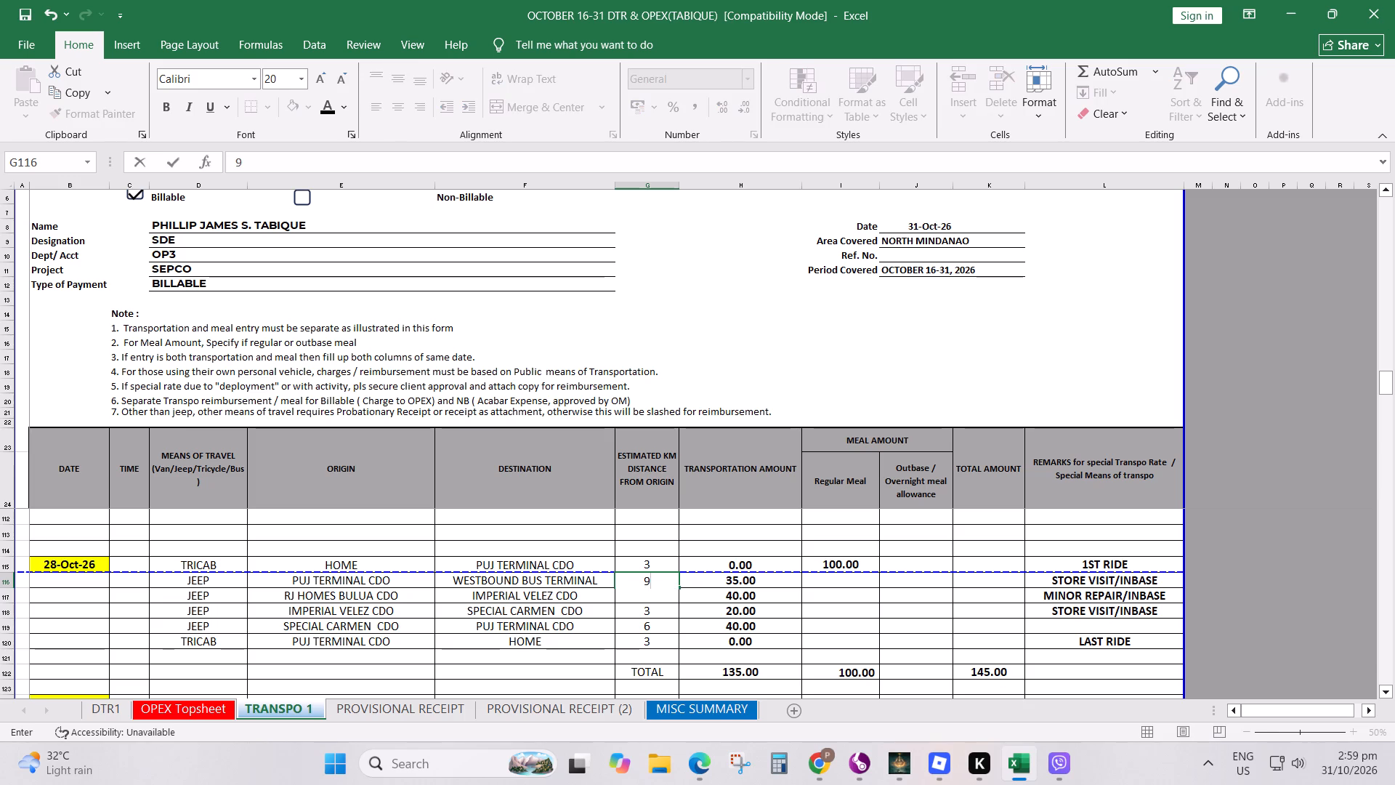
pyautogui.click(737, 584)
pyautogui.write('50')
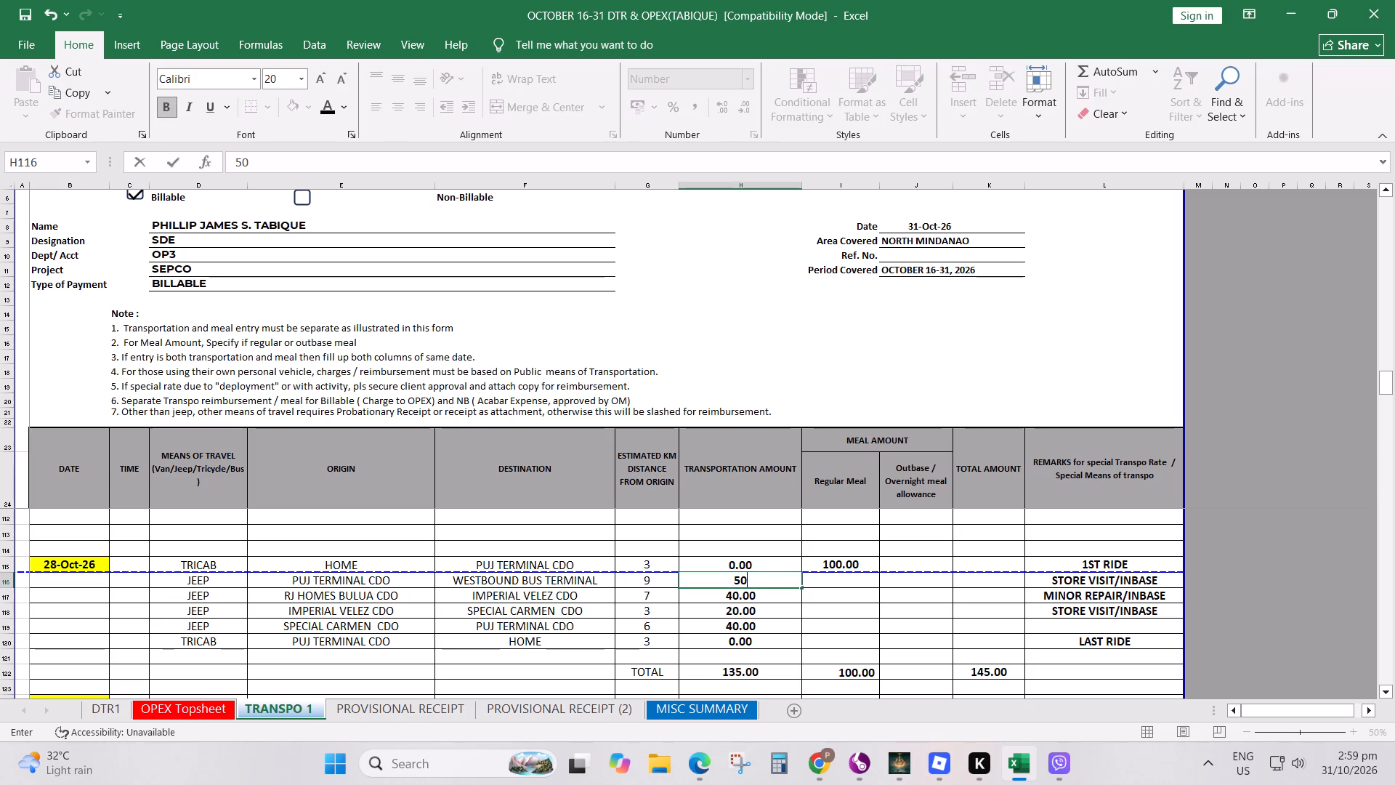
pyautogui.click(1067, 579)
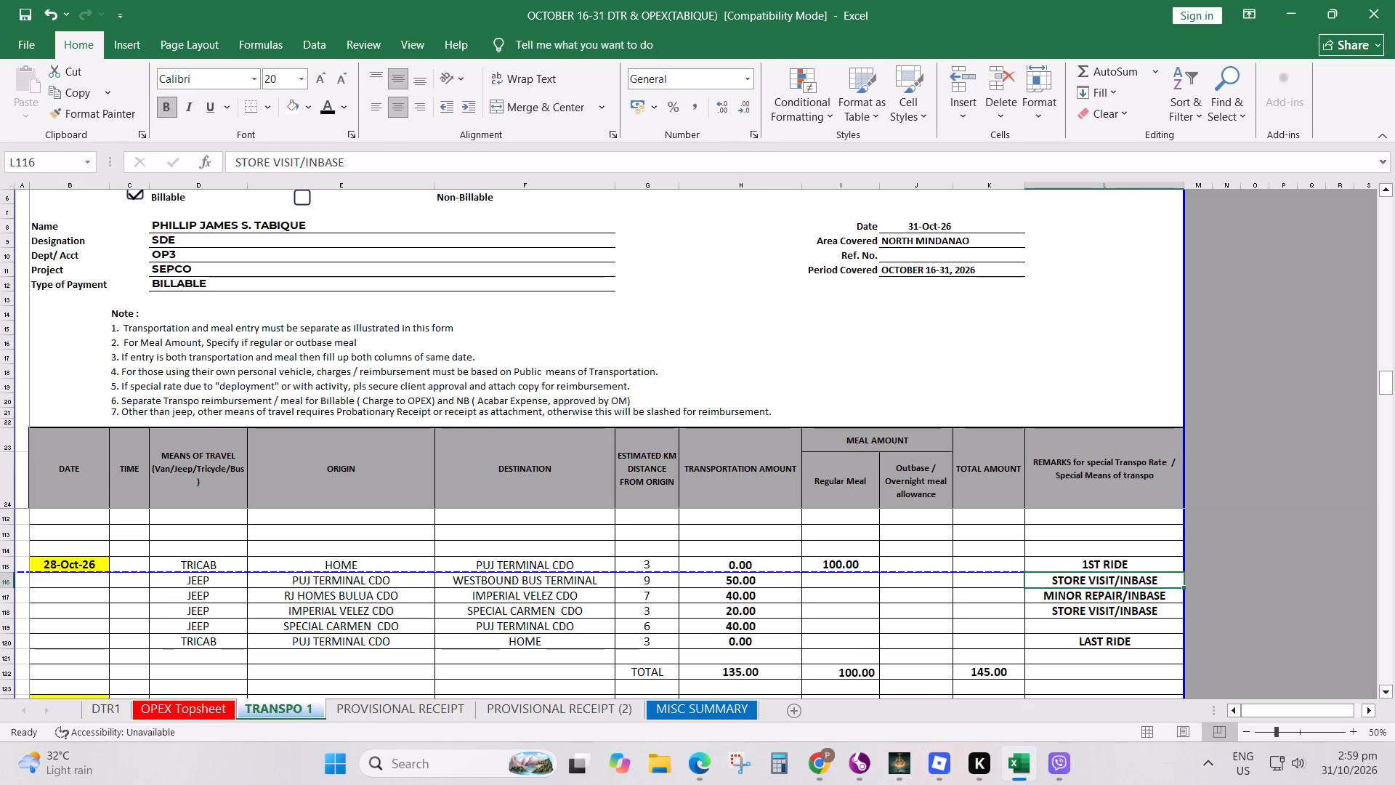
pyautogui.press('BackSpace')
pyautogui.click(1002, 643)
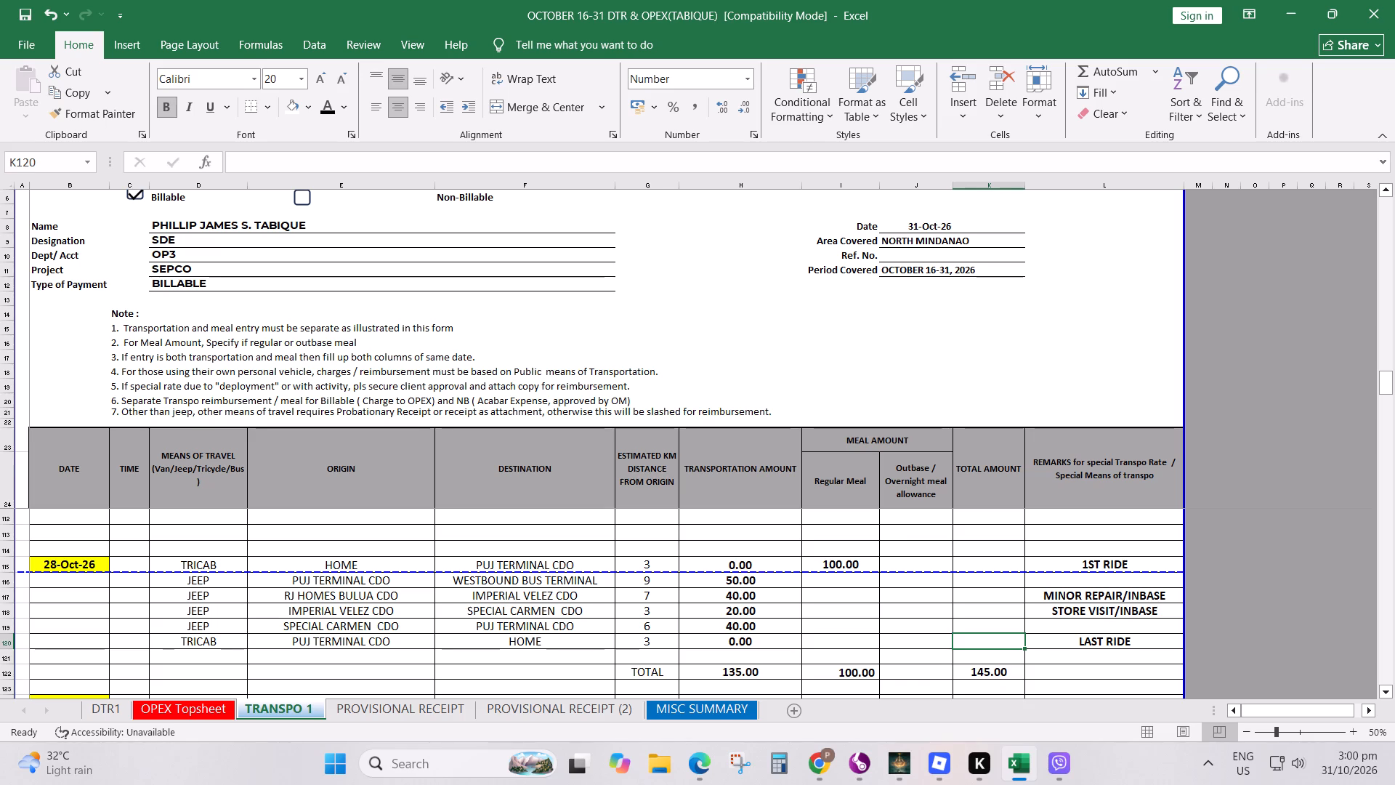
# Make the following 28-Oct trip a BUS ride from the copied WESTBOUND BUS TERMINAL to ILIGAN BUS TERMINAL.
pyautogui.click(511, 583)
pyautogui.hotkey('ctrl', 'c')
pyautogui.click(355, 595)
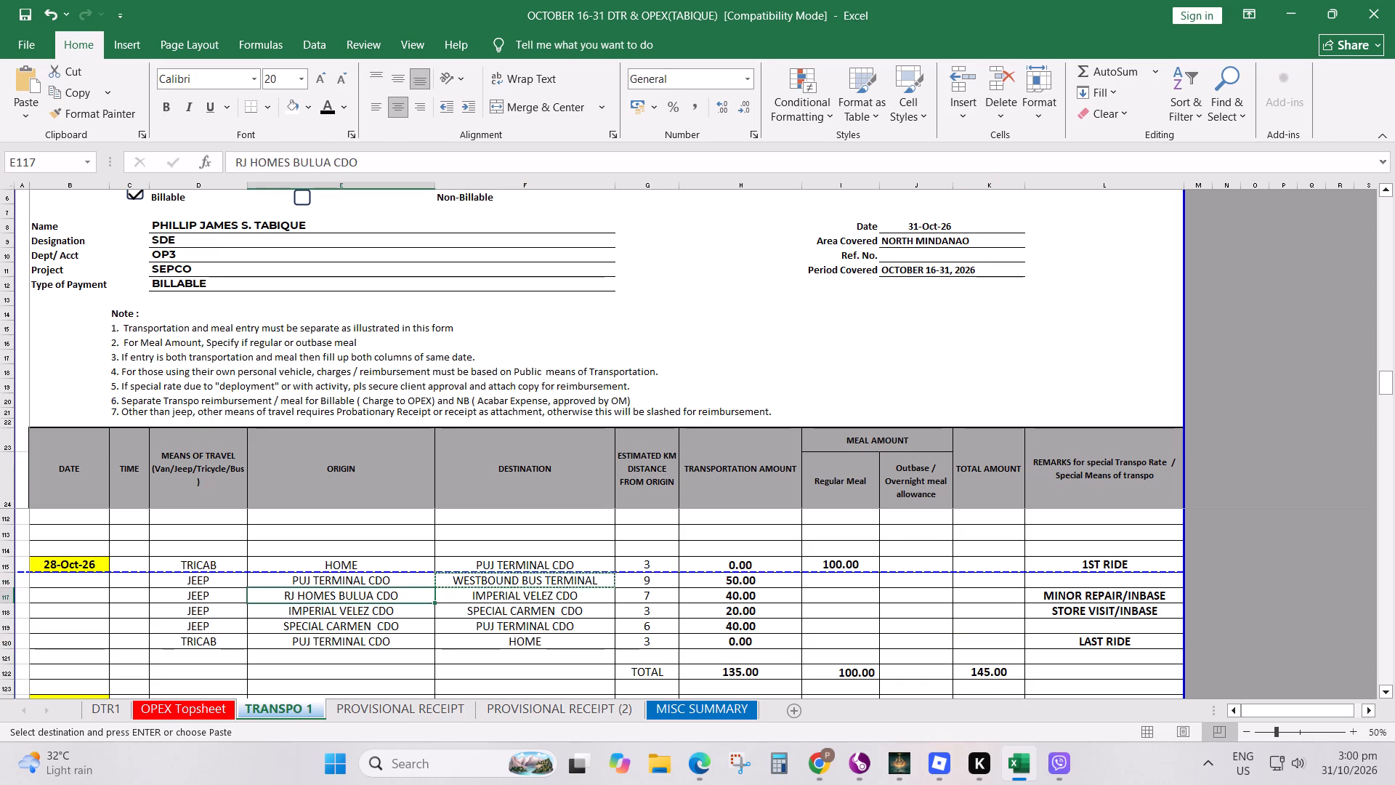
pyautogui.hotkey('ctrl', 'v')
pyautogui.click(213, 594)
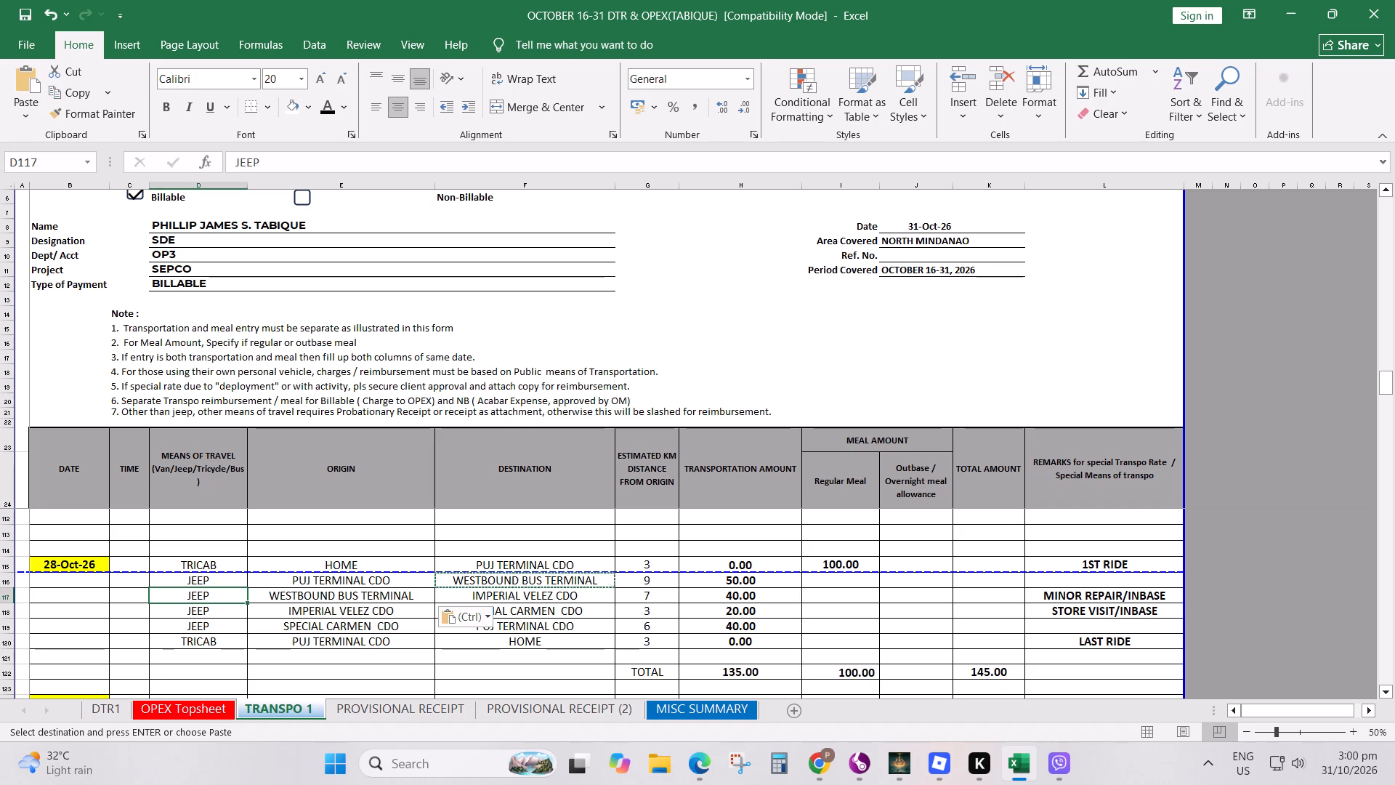
pyautogui.write('BUS')
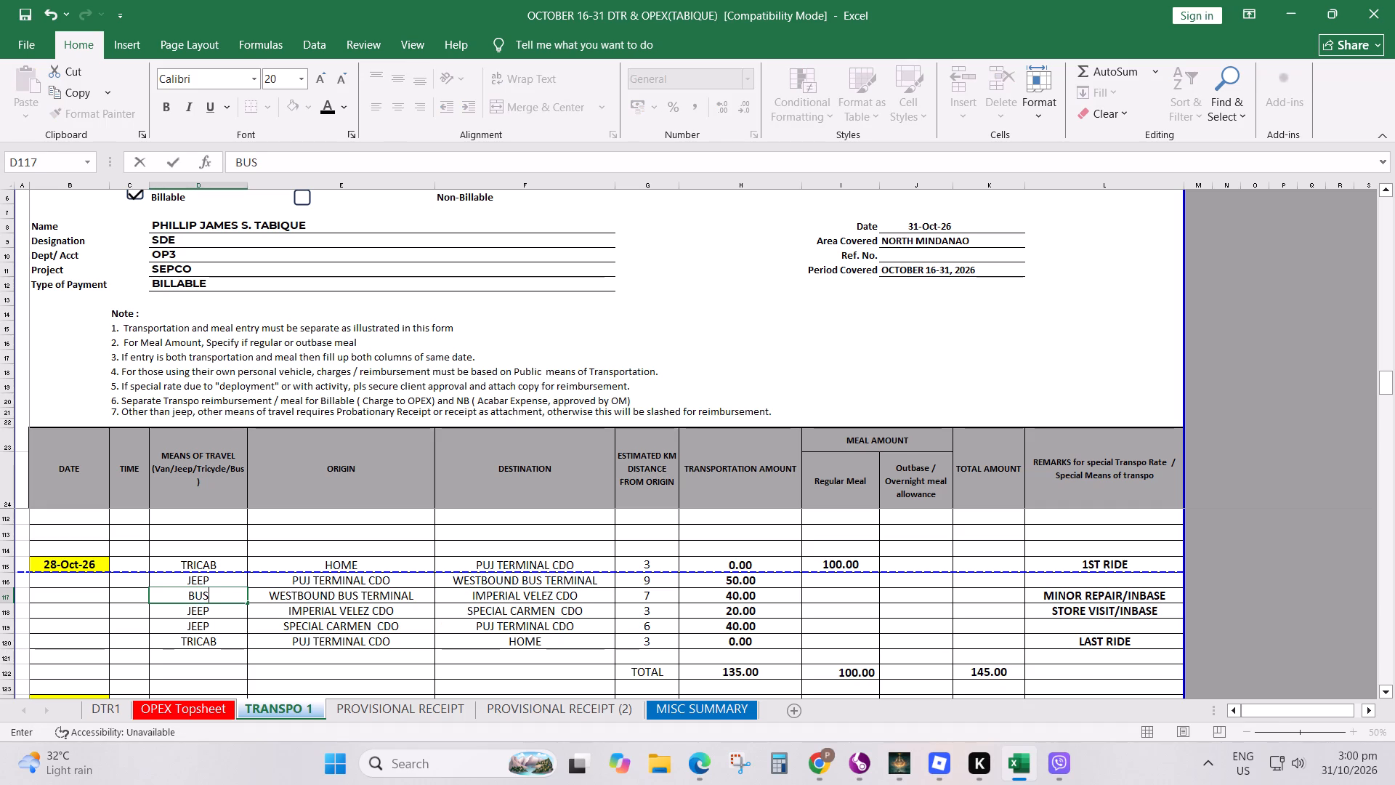
pyautogui.click(484, 595)
pyautogui.write('ILIGAN BUS TER')
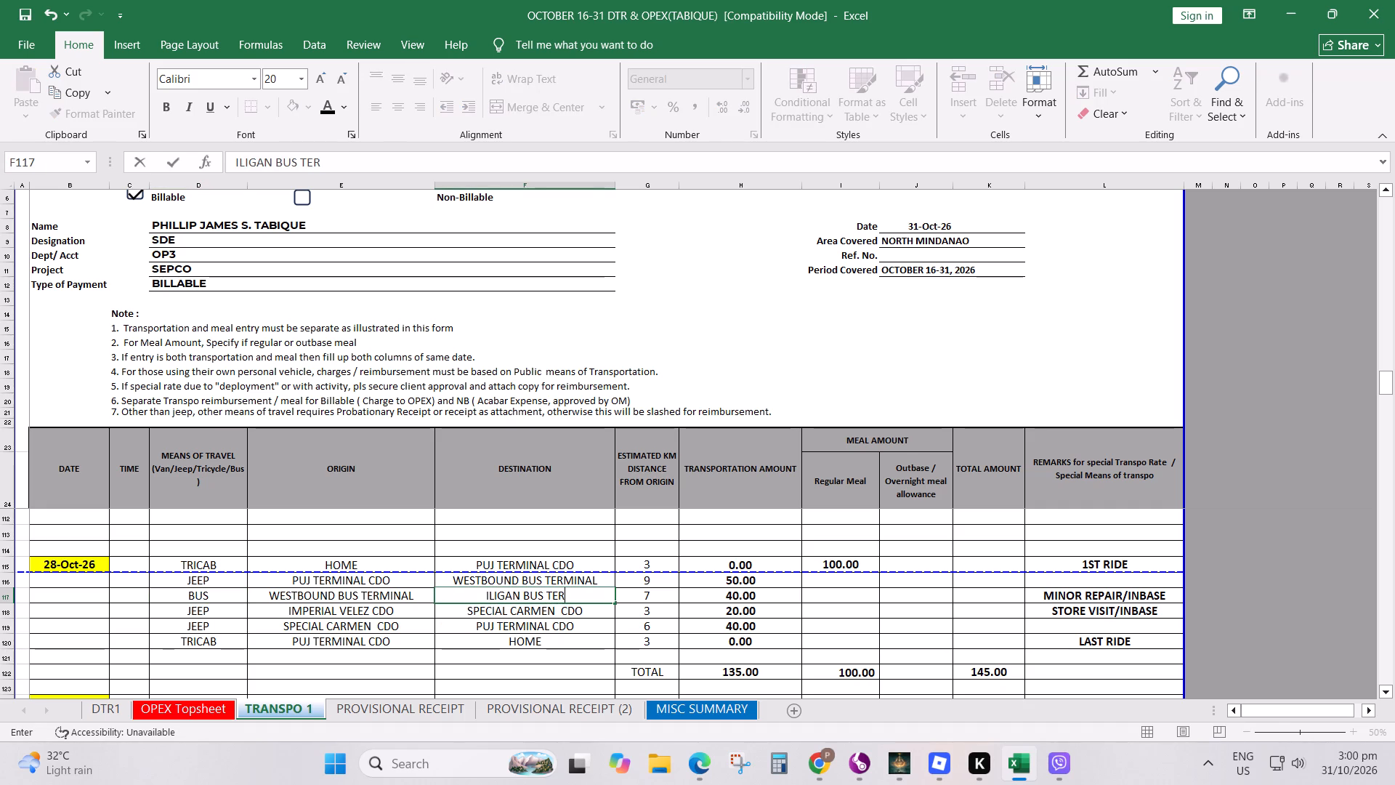
pyautogui.write('MINAL')
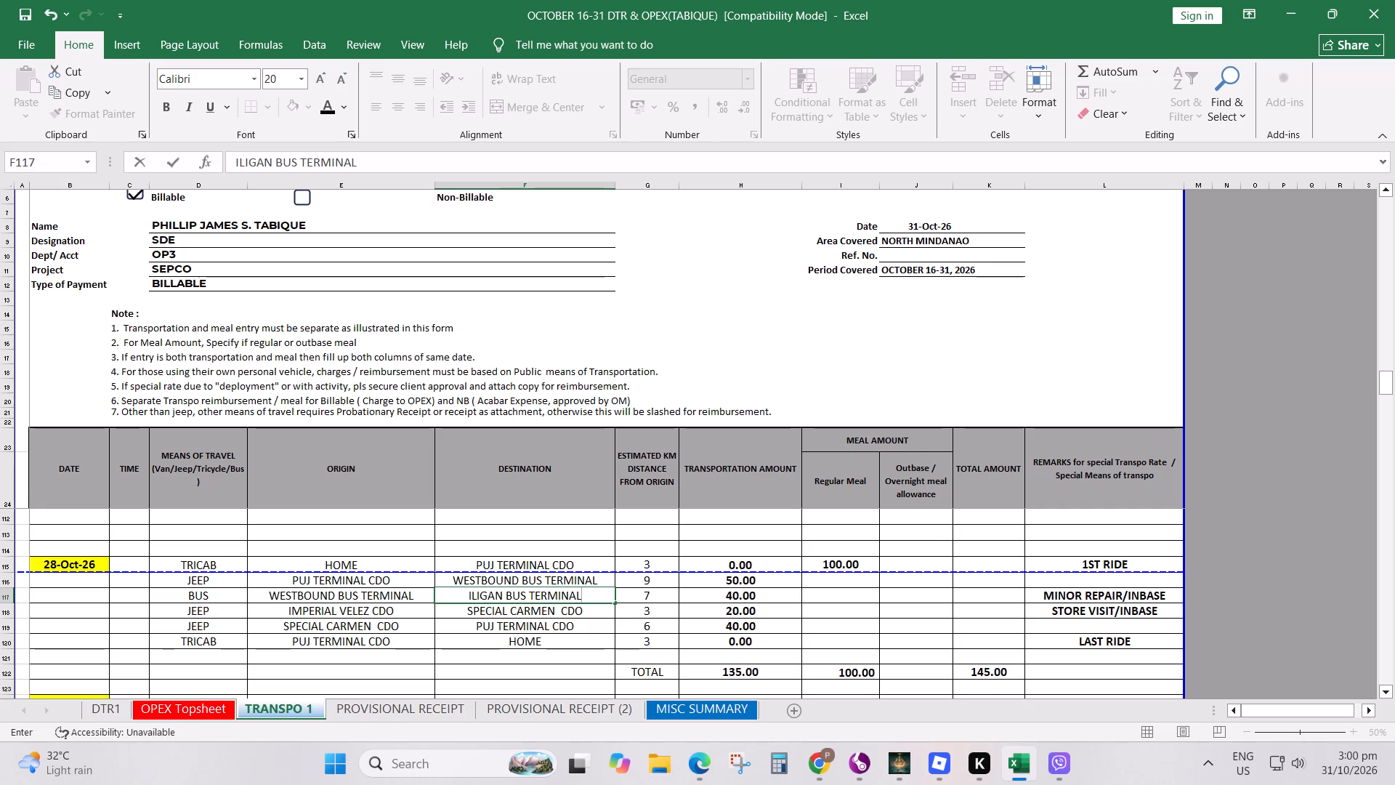
# Set the 28-Oct bus trip's estimated distance to 91 km and its transportation amount to 230.
pyautogui.click(657, 596)
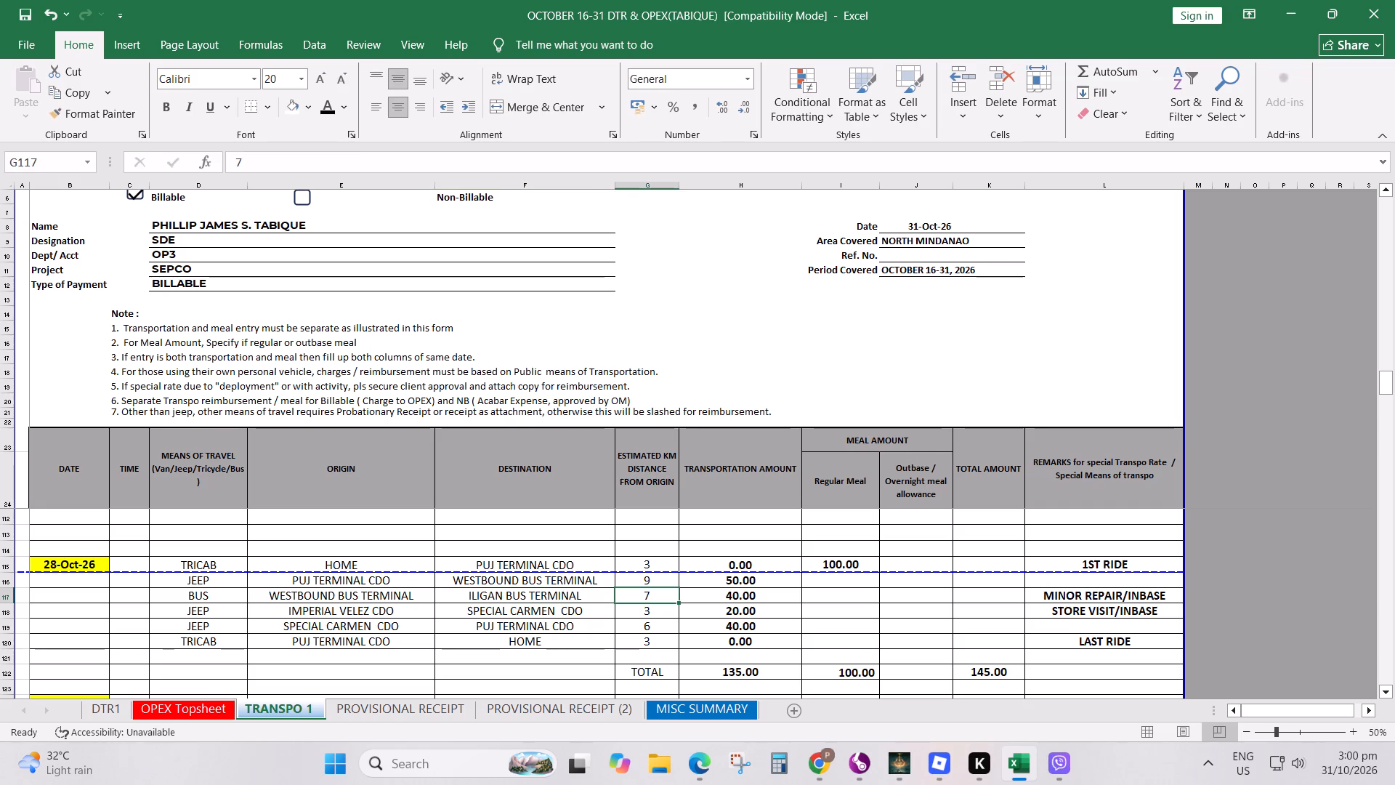
pyautogui.press('9')
pyautogui.press('1')
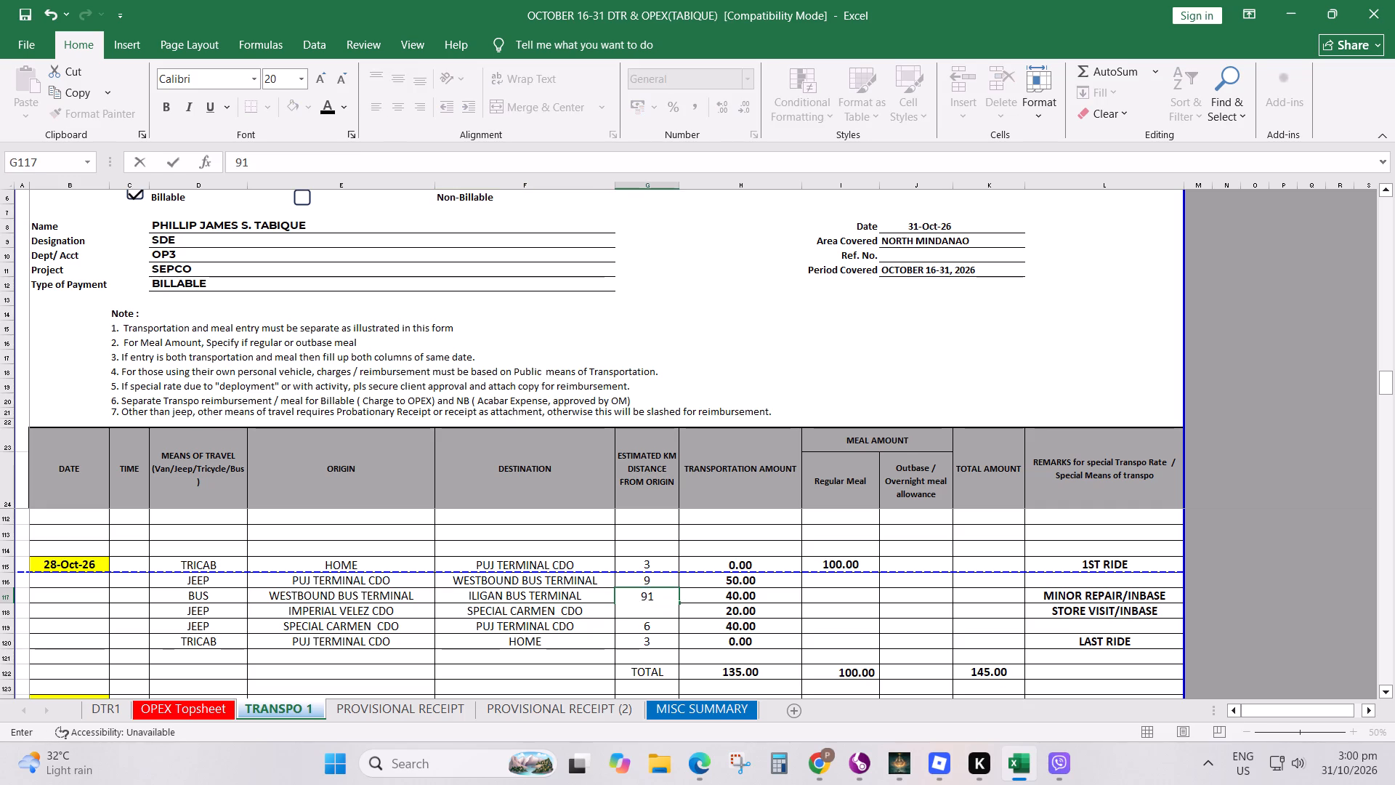
pyautogui.click(745, 599)
pyautogui.write('232')
pyautogui.press('BackSpace')
pyautogui.press('0')
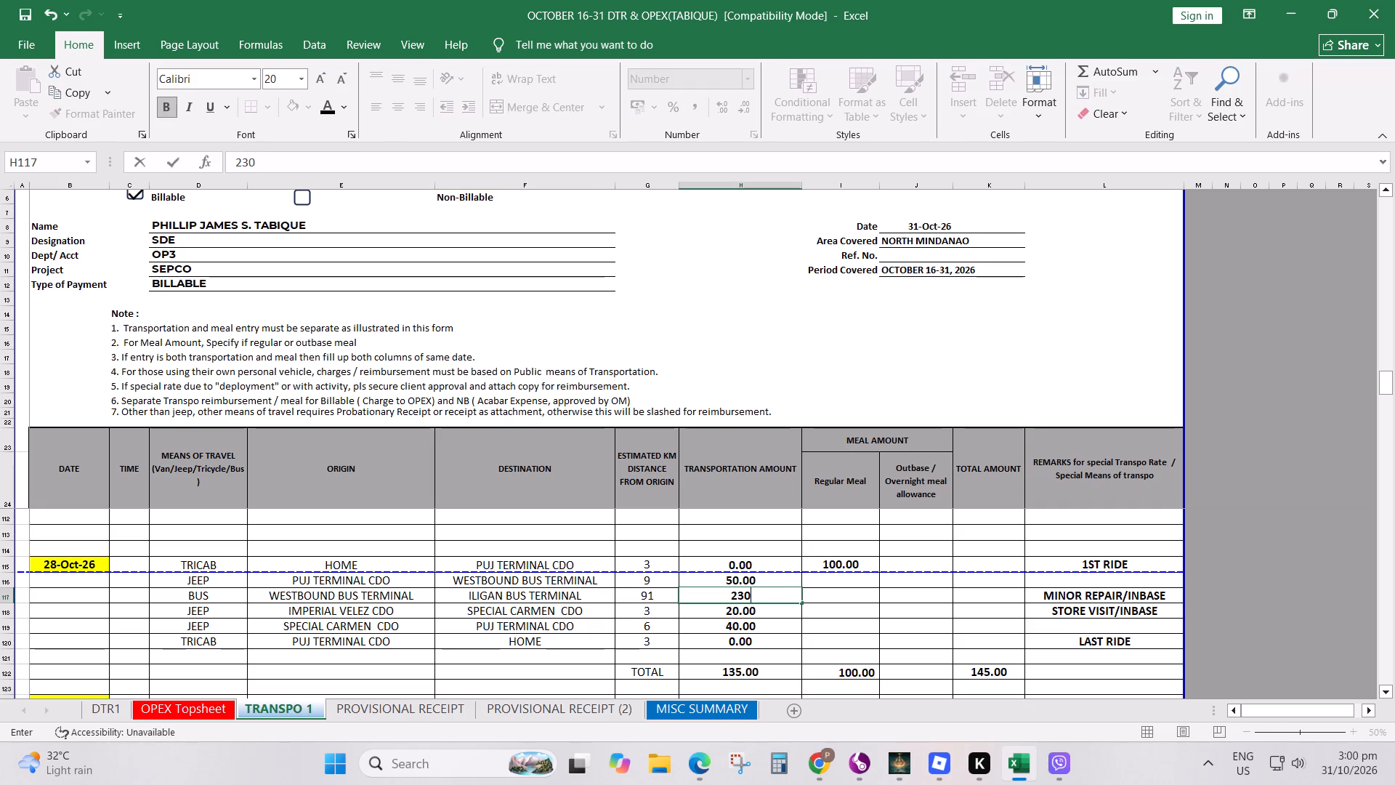
pyautogui.click(801, 622)
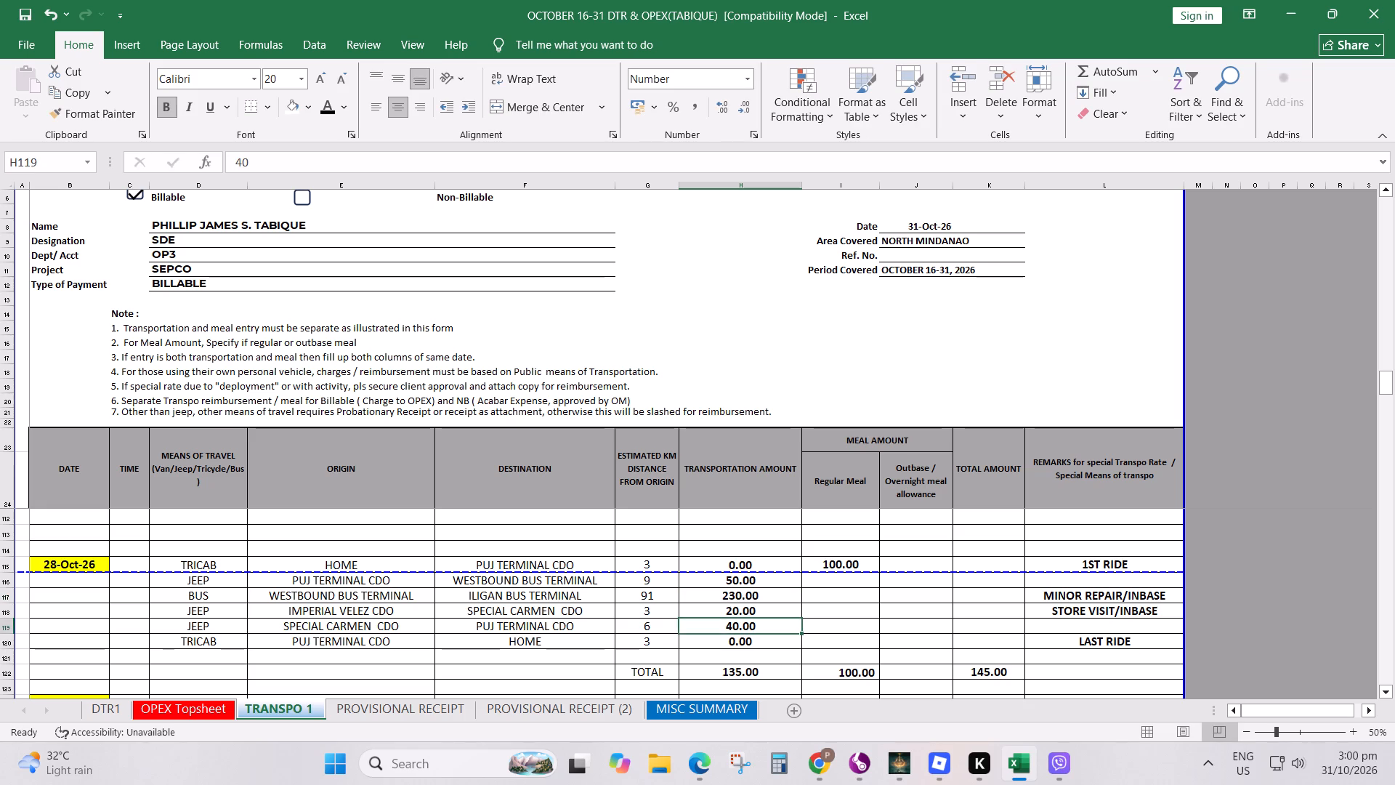
# Replace the 28-Oct bus trip's remark with TRAVEL TO ILIGAN CITY.
pyautogui.click(858, 599)
pyautogui.click(1059, 600)
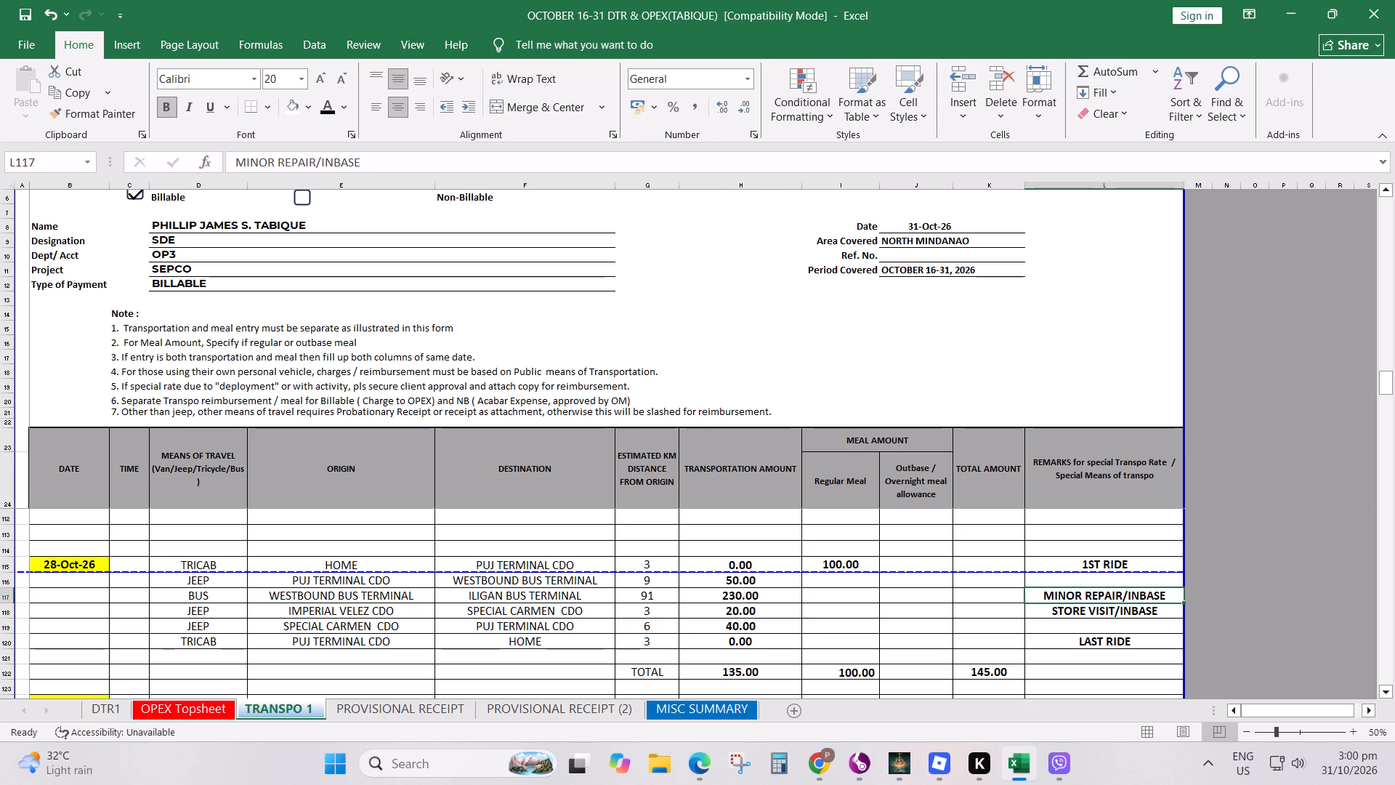
pyautogui.write('TRA')
pyautogui.write('VEL TO ILOIGAN')
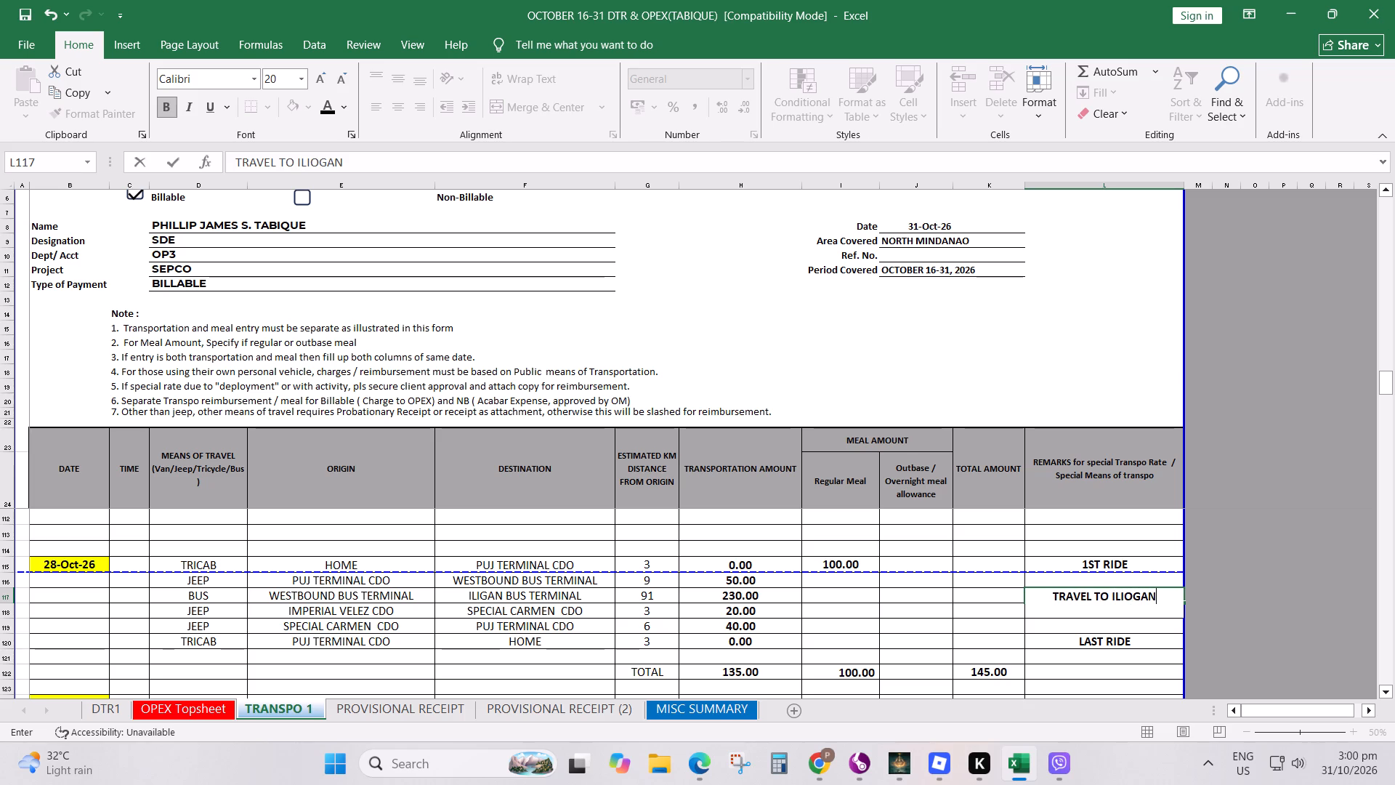
pyautogui.press('space')
pyautogui.press('BackSpace')
pyautogui.press('BackSpace')
pyautogui.press('BackSpace')
pyautogui.press('BackSpace')
pyautogui.press('BackSpace')
pyautogui.write('GAN CITY')
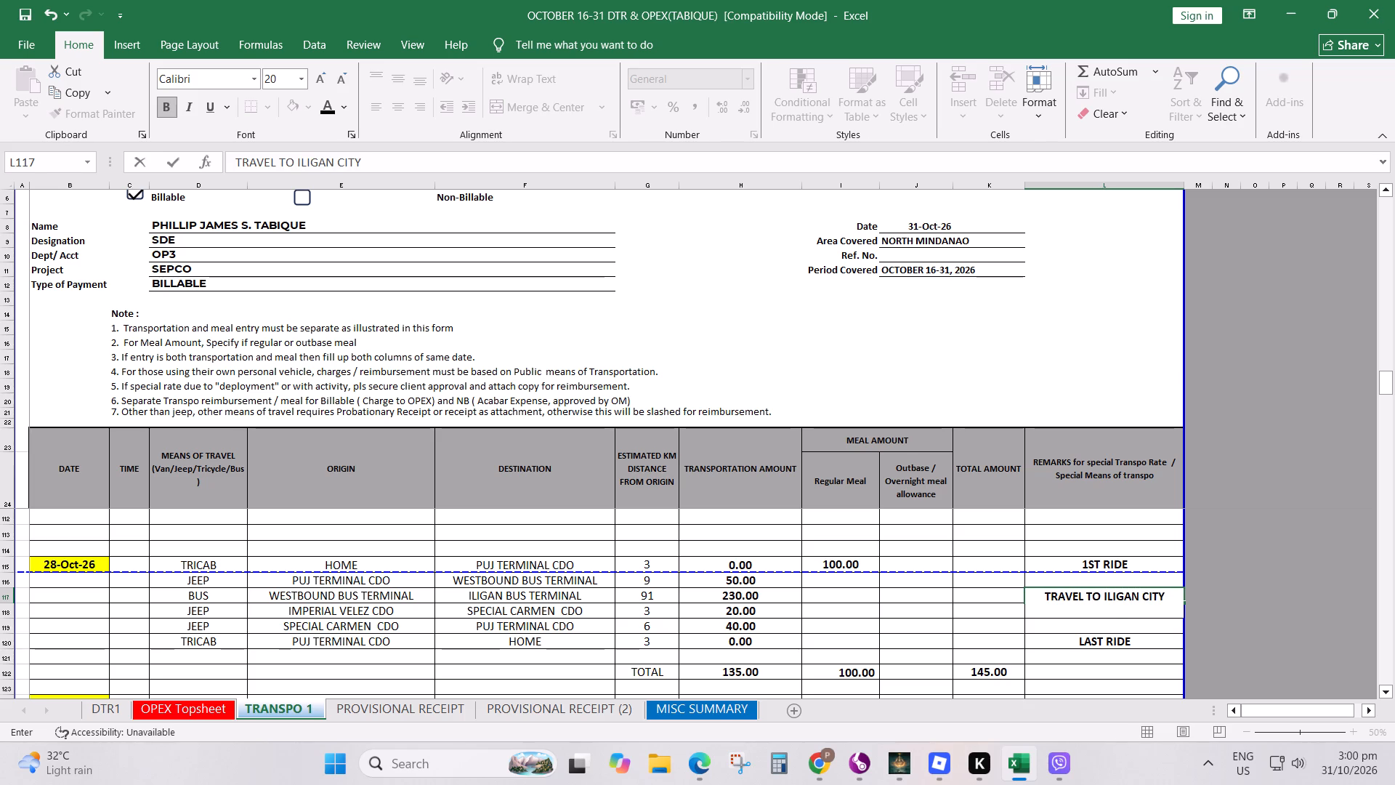
pyautogui.click(969, 627)
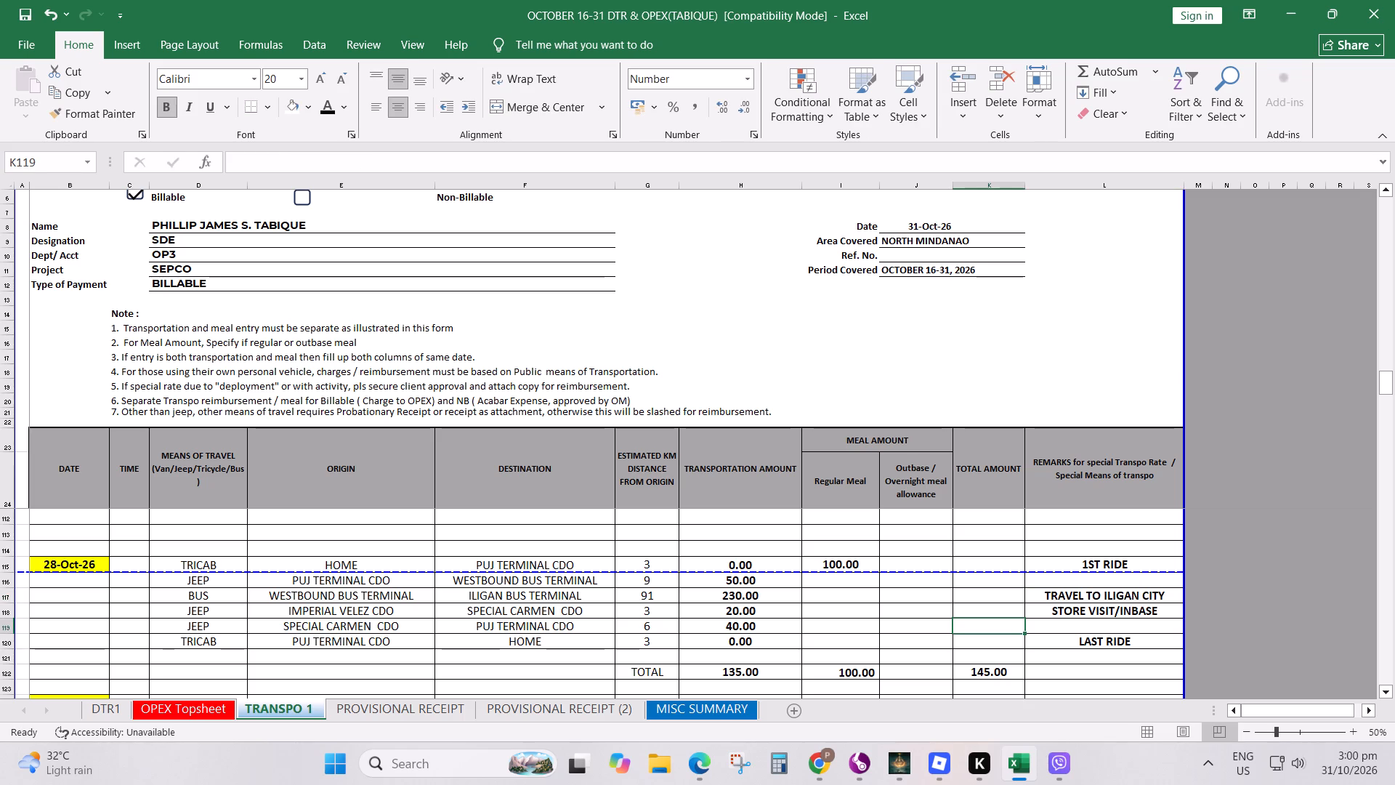
# Copy ILIGAN BUS TERMINAL into the origin of the 28-Oct trip following the bus ride, and select that trip's destination.
pyautogui.click(546, 595)
pyautogui.hotkey('ctrl', 'c')
pyautogui.click(369, 611)
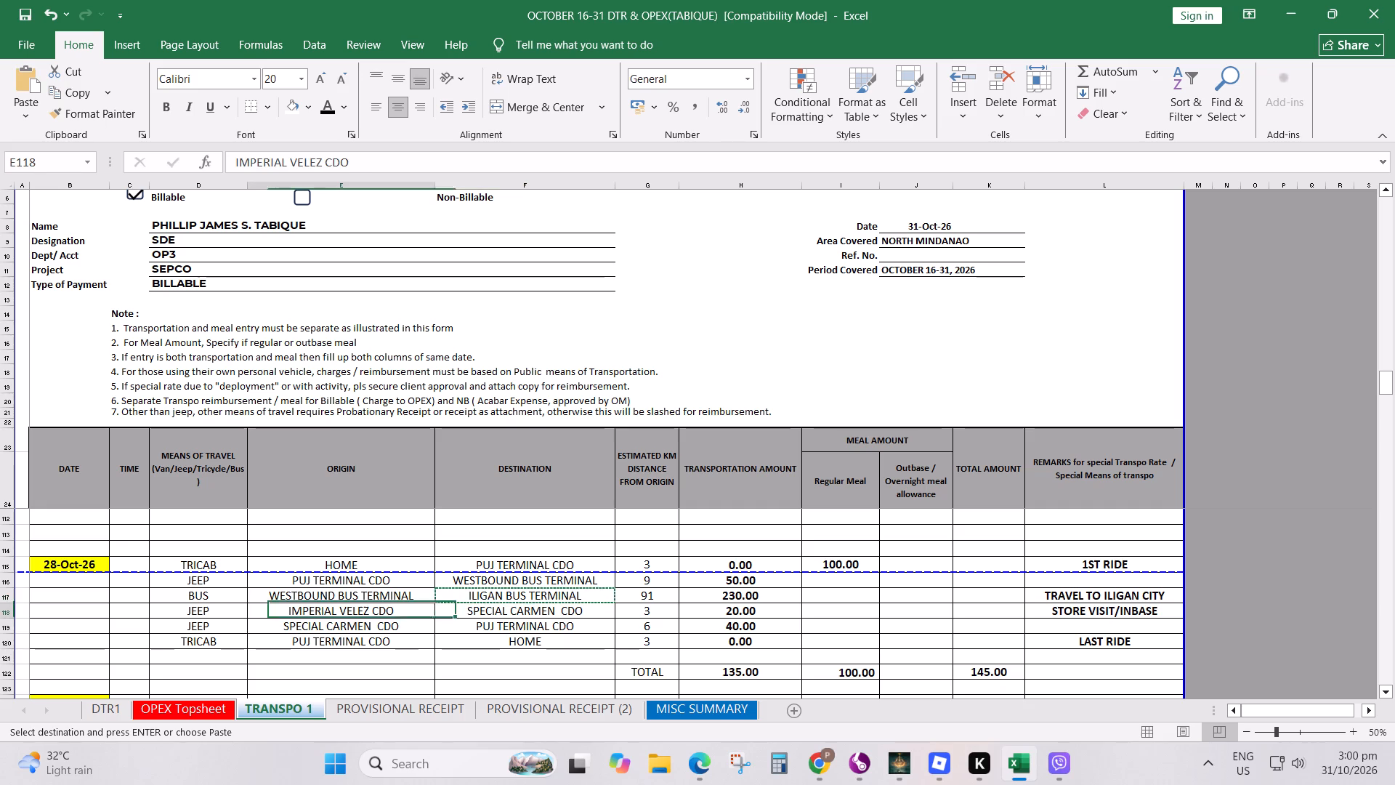
pyautogui.hotkey('ctrl', 'v')
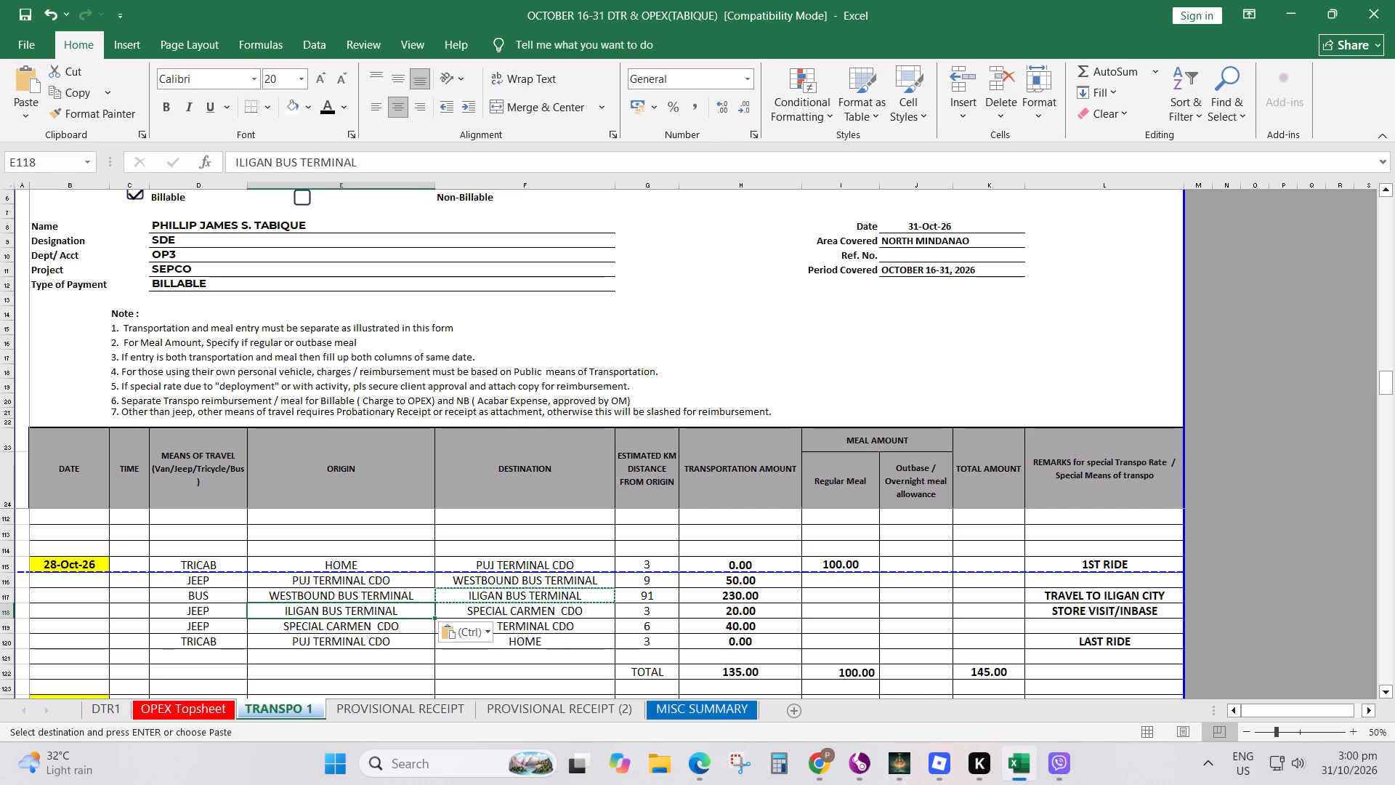
pyautogui.click(495, 611)
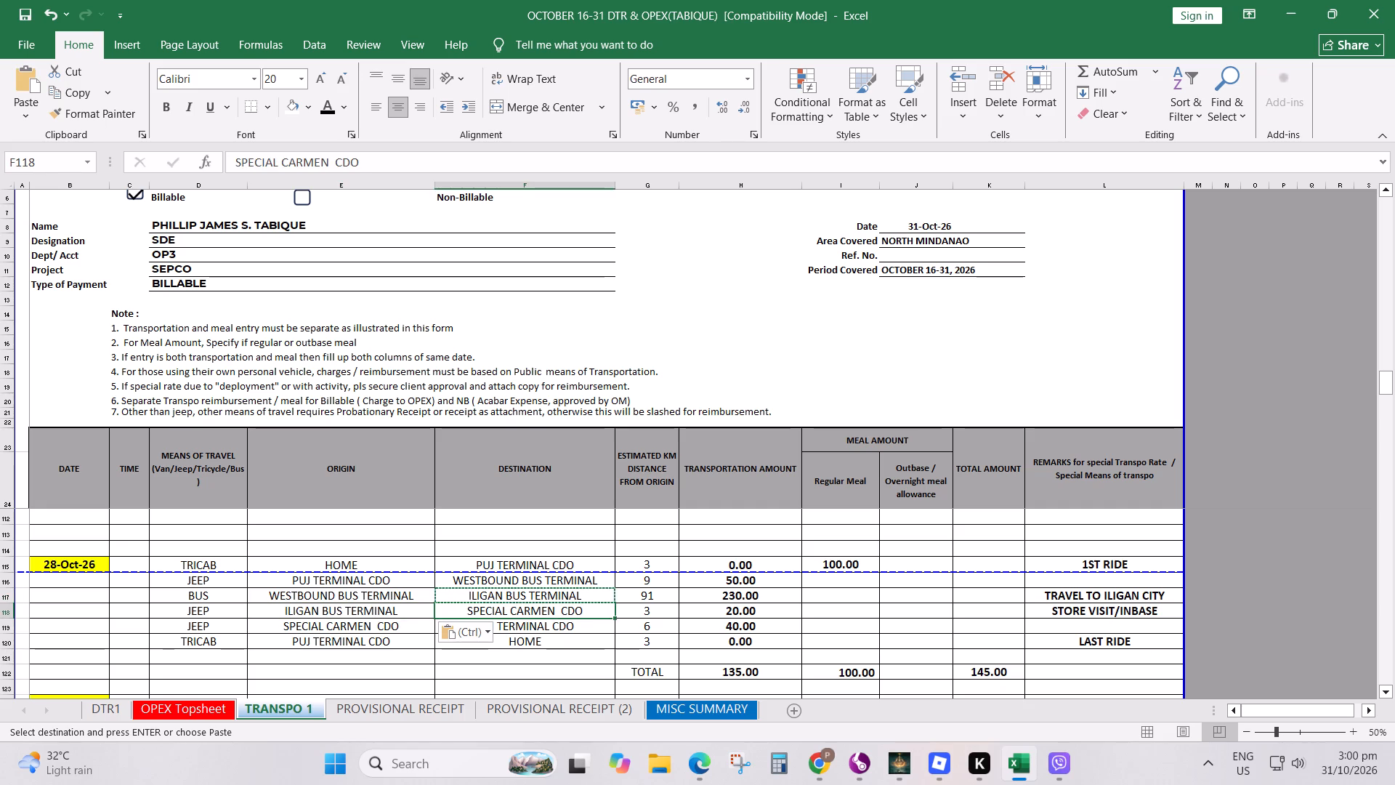
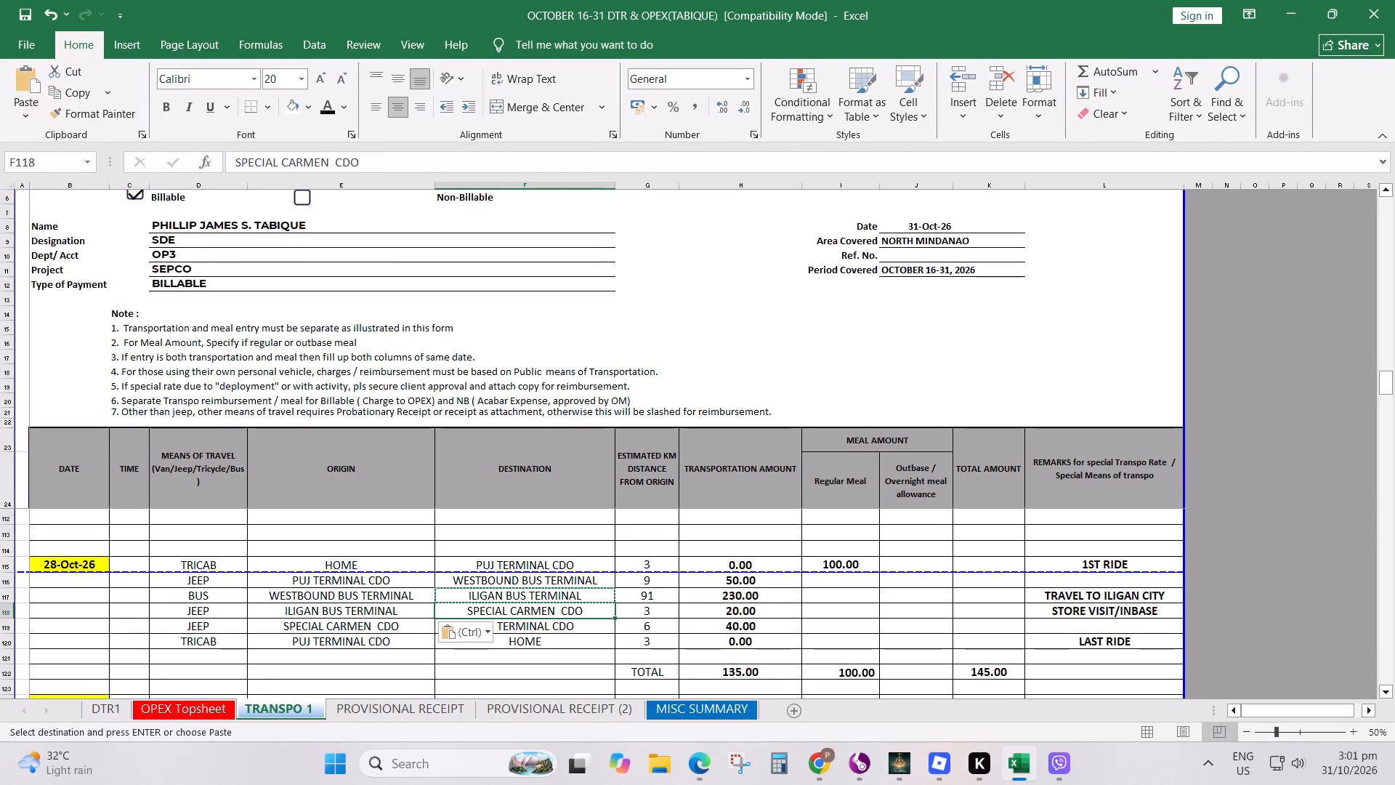
# Set the destination of the 28-Oct jeep trip from ILIGAN BUS TERMINAL to IMPERIAL ILIGAN.
pyautogui.click(363, 614)
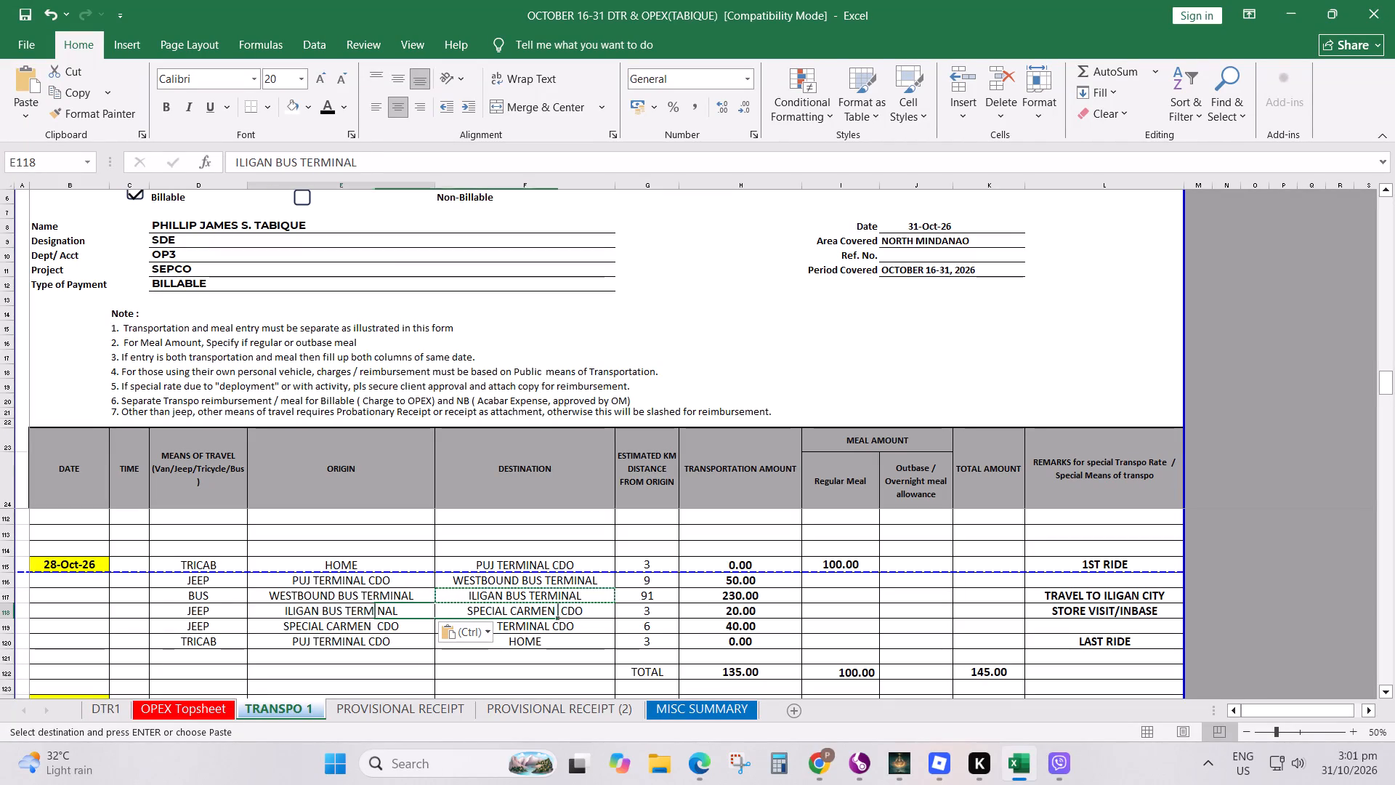
pyautogui.click(463, 613)
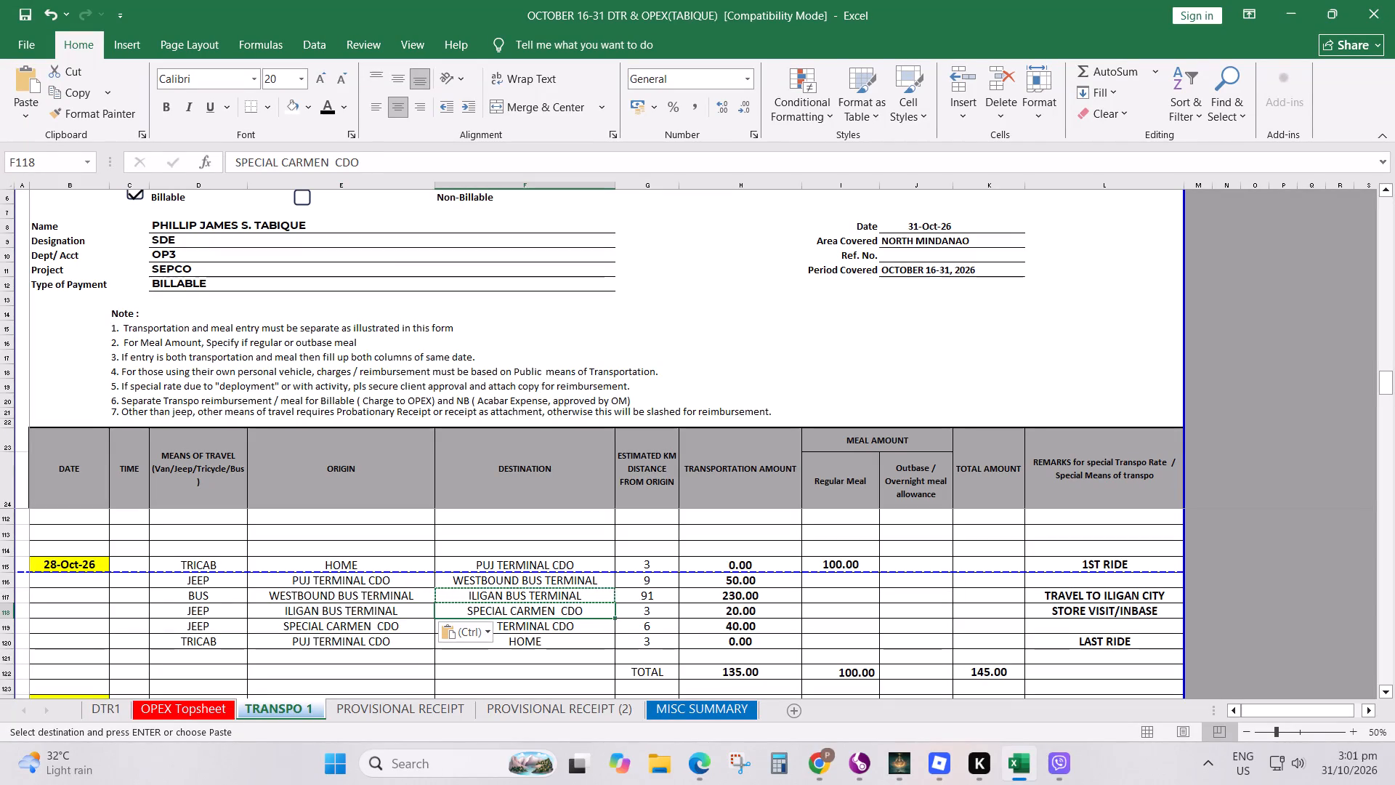
pyautogui.write('IMPER')
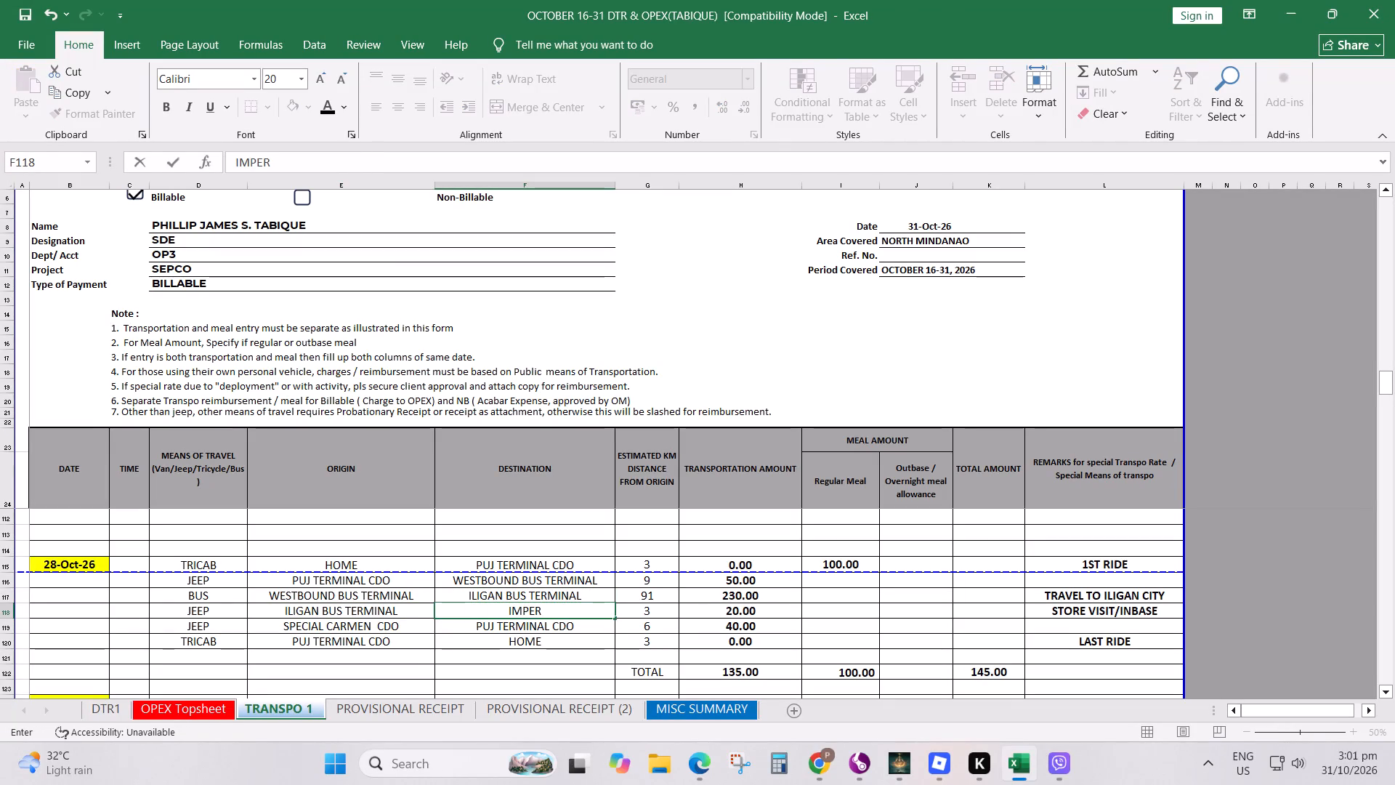
pyautogui.write('ILA')
pyautogui.press('space')
pyautogui.press('BackSpace')
pyautogui.press('BackSpace')
pyautogui.press('BackSpace')
pyautogui.write('AL ILIGA')
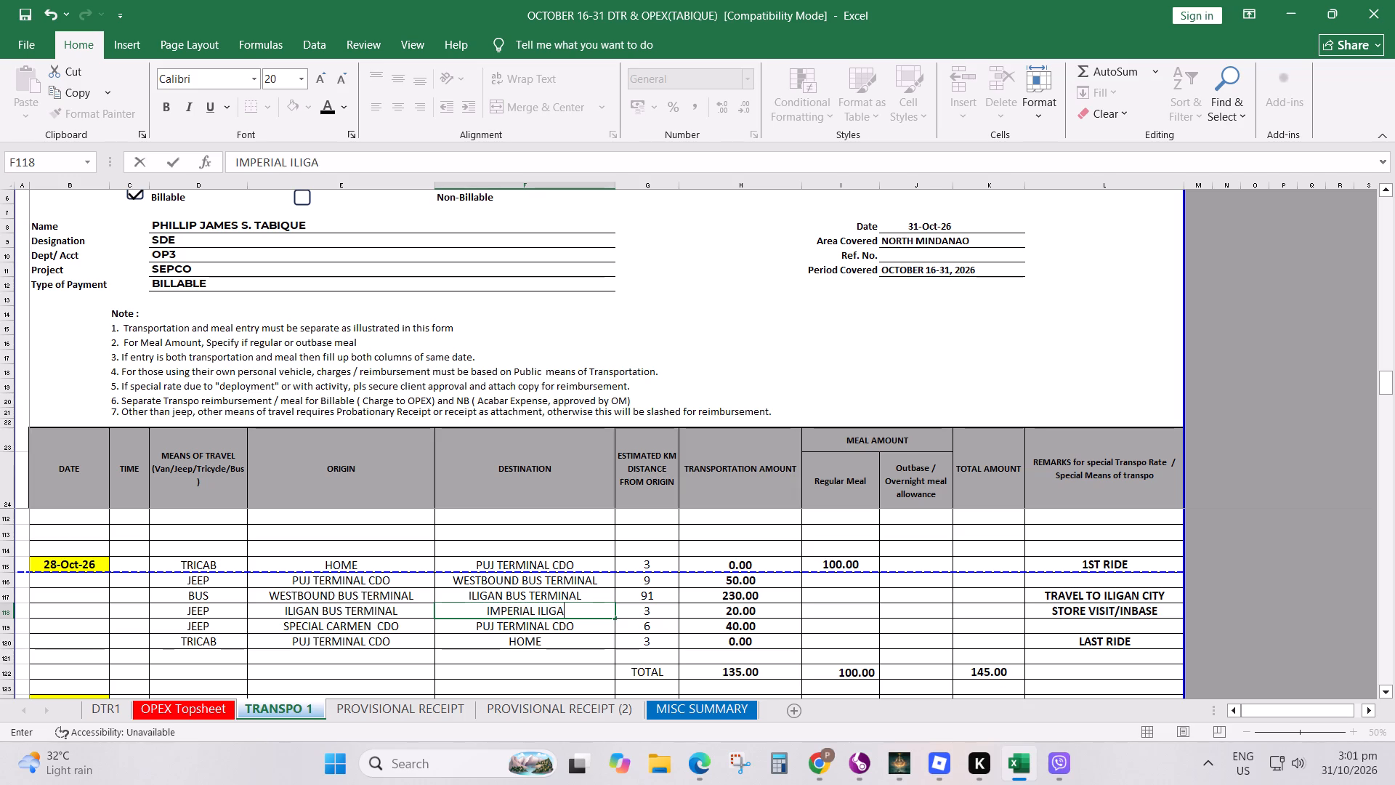
pyautogui.press('n')
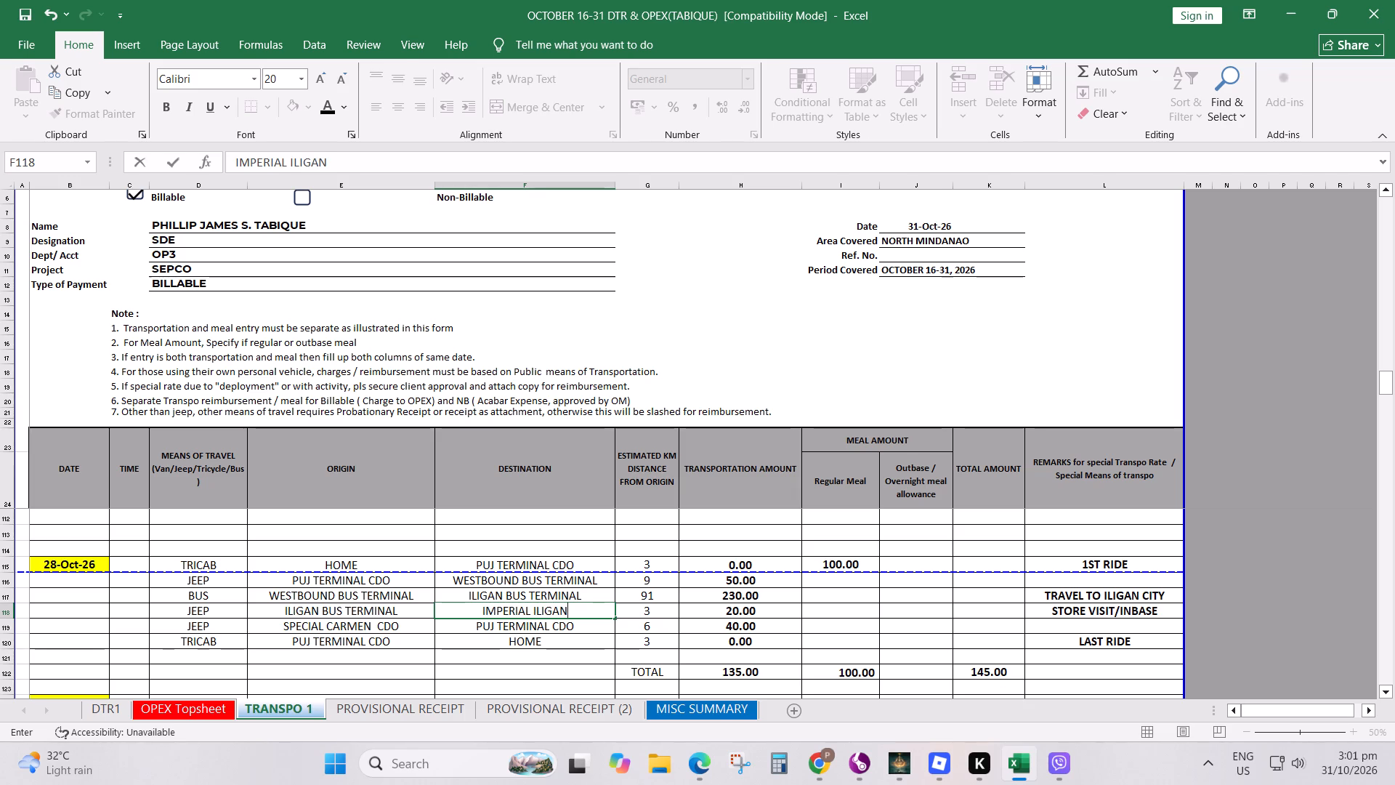
# Set the 28-Oct trip to IMPERIAL ILIGAN to an estimated distance of 8 km and a transportation amount of 50.
pyautogui.click(642, 611)
pyautogui.press('8')
pyautogui.click(742, 616)
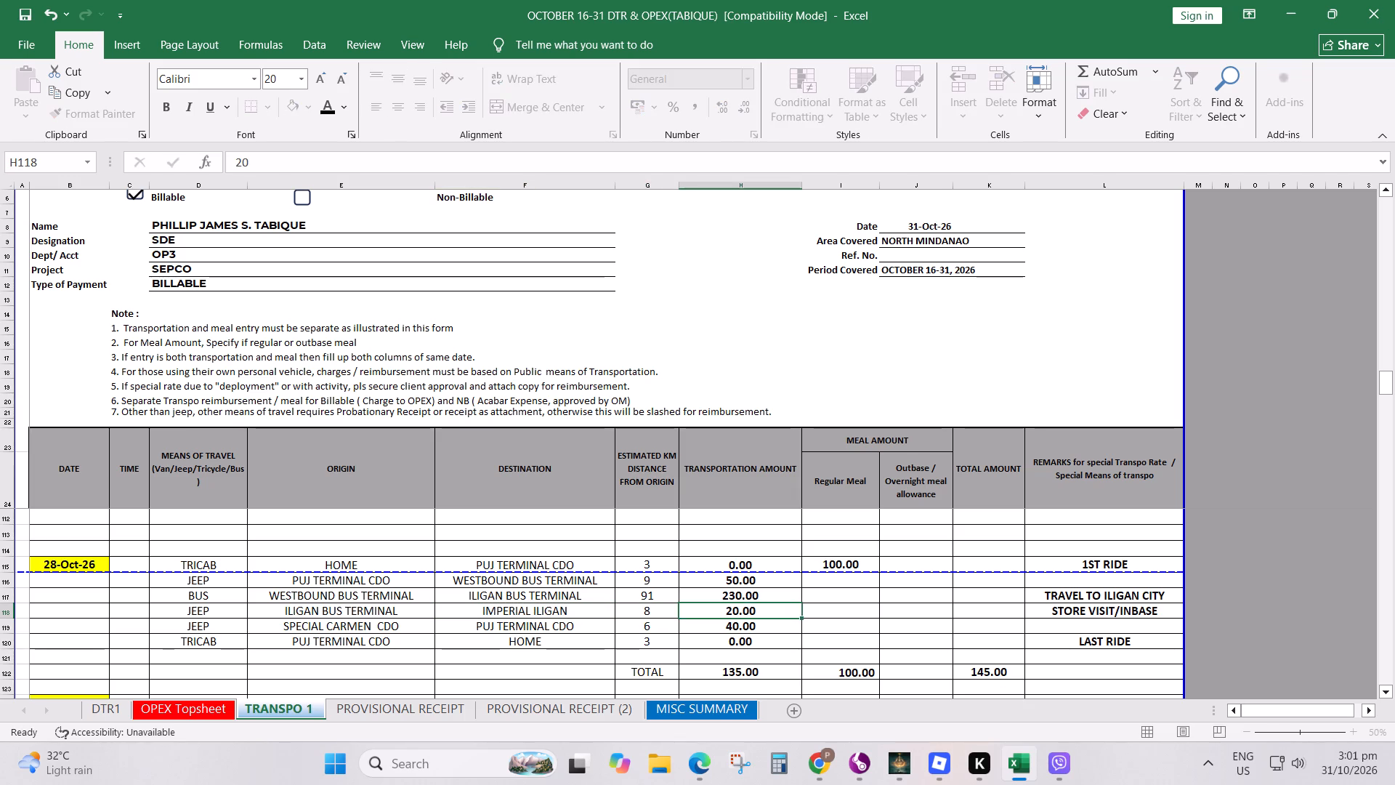
pyautogui.write('50')
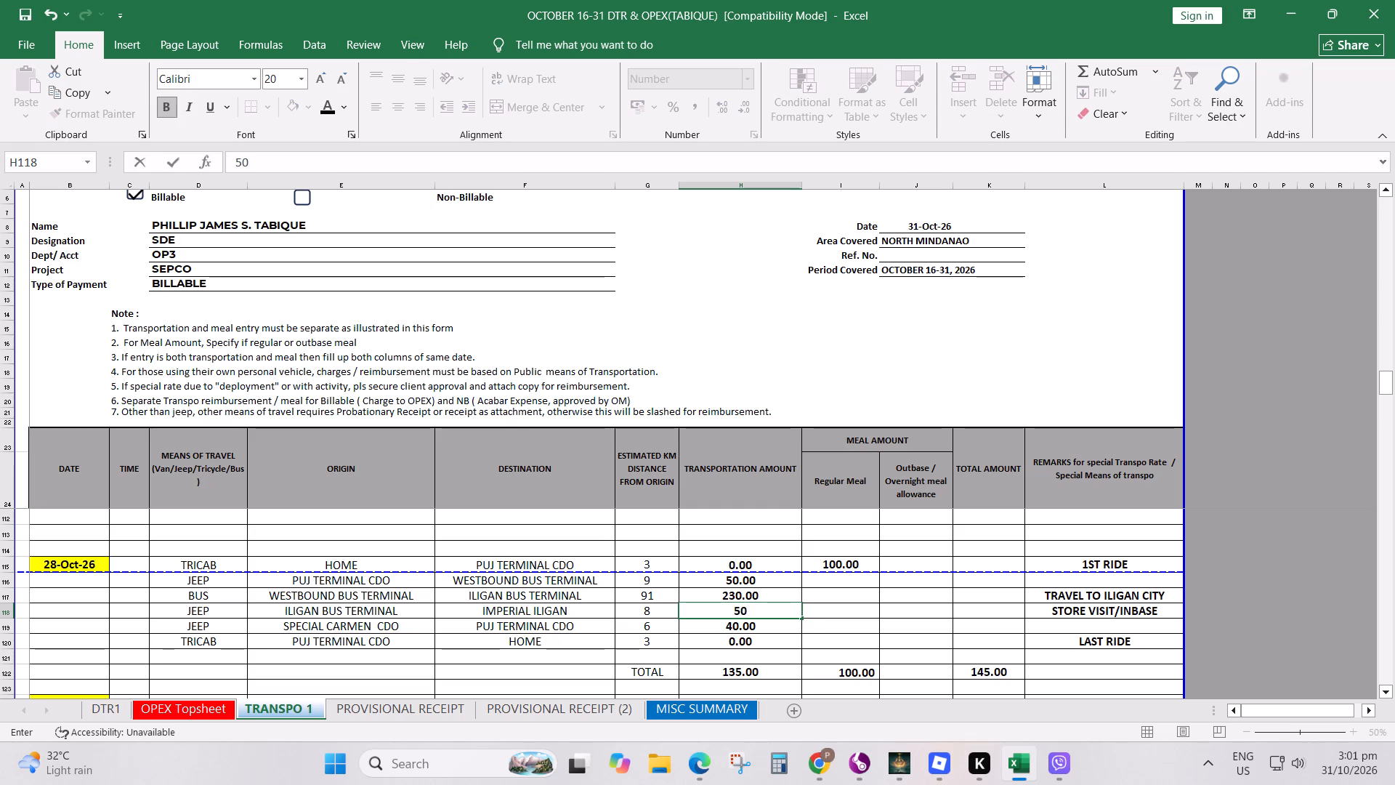
pyautogui.click(665, 625)
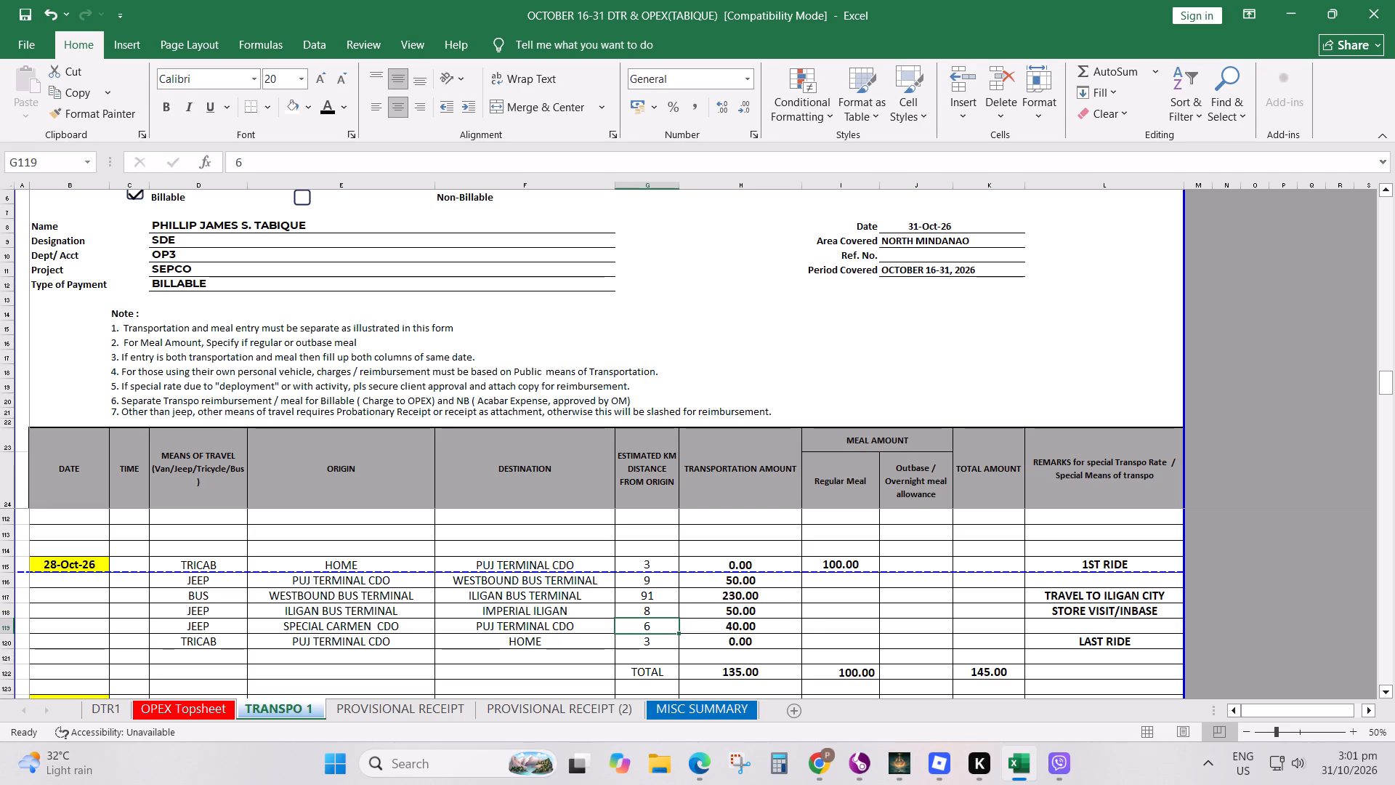
# Replace the remark of the 28-Oct trip to IMPERIAL ILIGAN with DA RACK ASSESSMENT.
pyautogui.click(1081, 616)
pyautogui.write('DA RACK ASSESS')
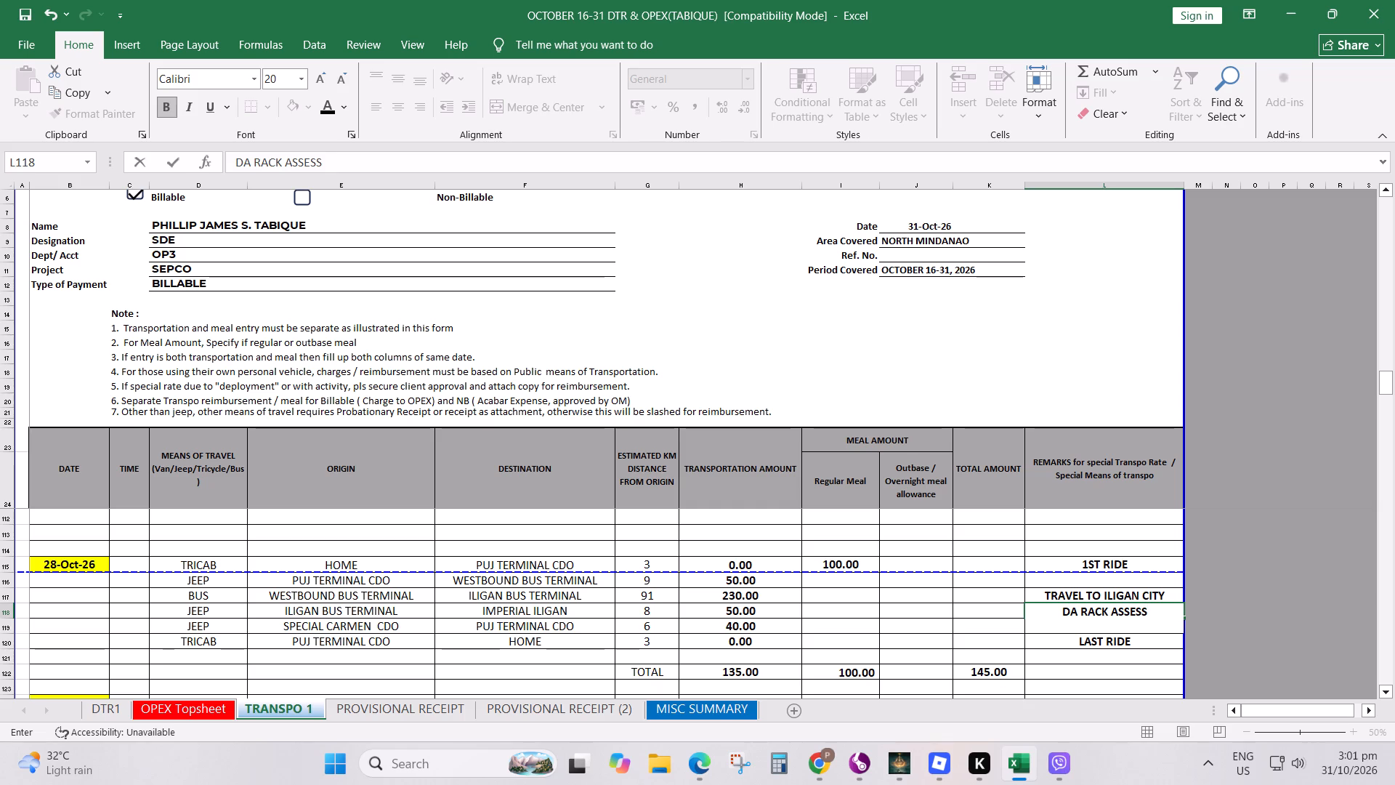
pyautogui.write('MENT')
pyautogui.click(987, 649)
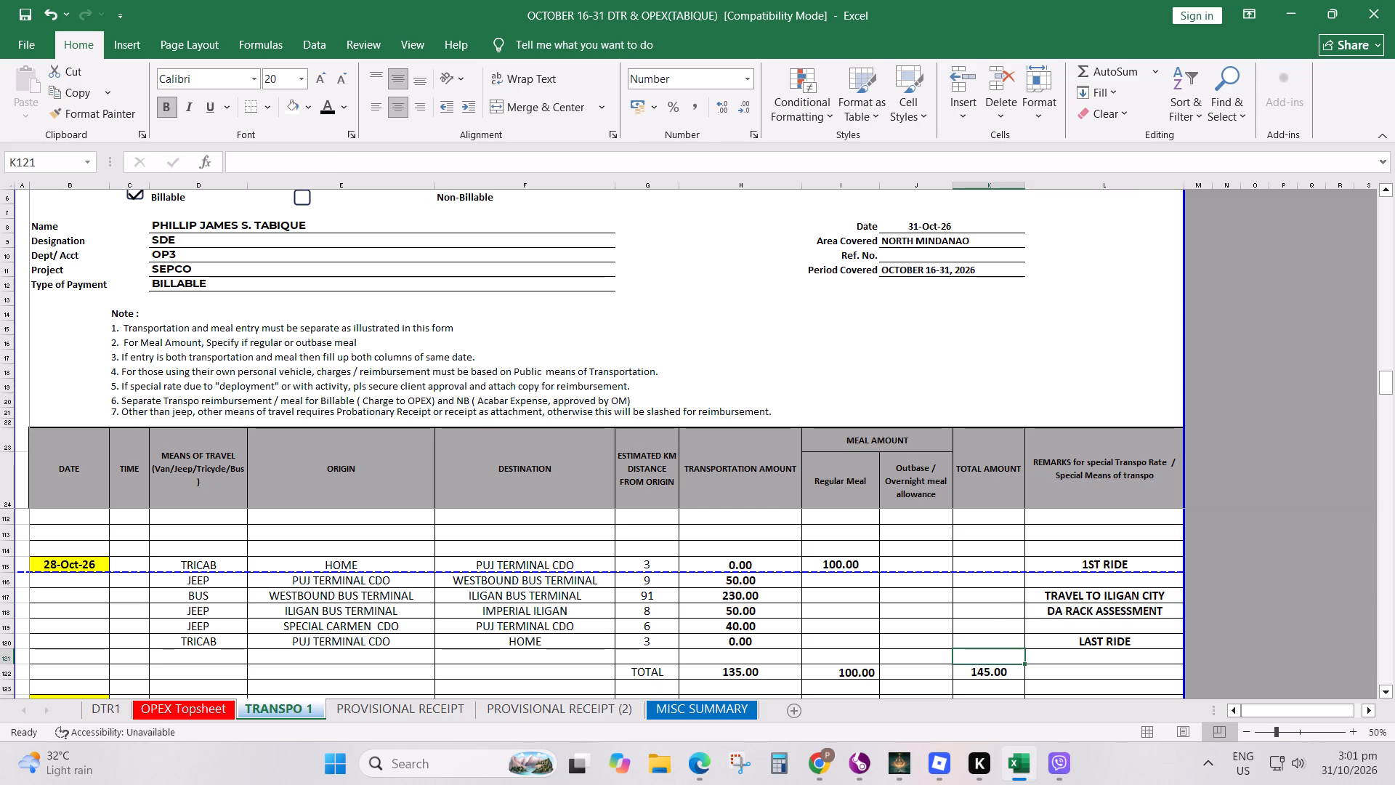
# Make the following 28-Oct jeep trip run from the copied IMPERIAL ILIGAN to DESMARK ILIGAN.
pyautogui.click(525, 611)
pyautogui.hotkey('ctrl', 'c')
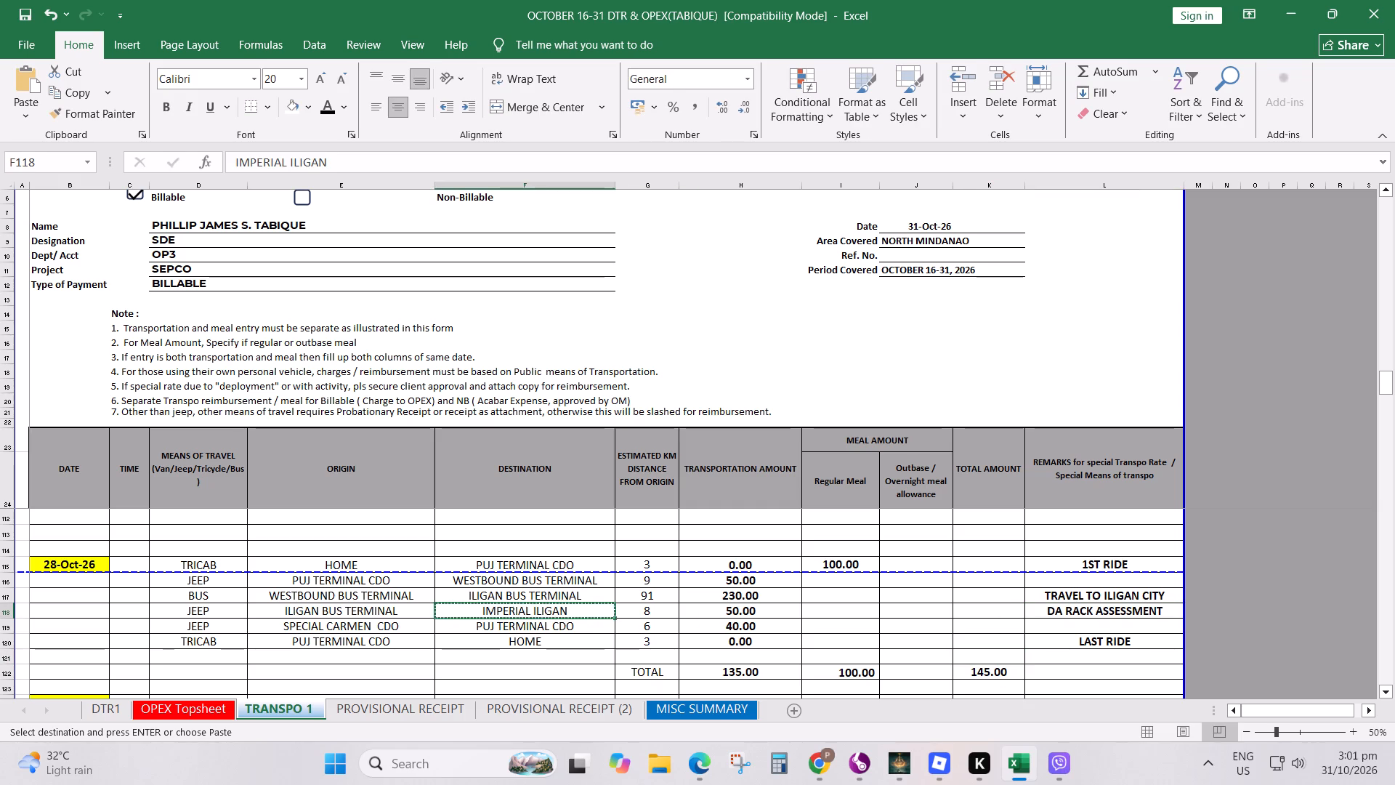
pyautogui.click(370, 627)
pyautogui.hotkey('ctrl', 'v')
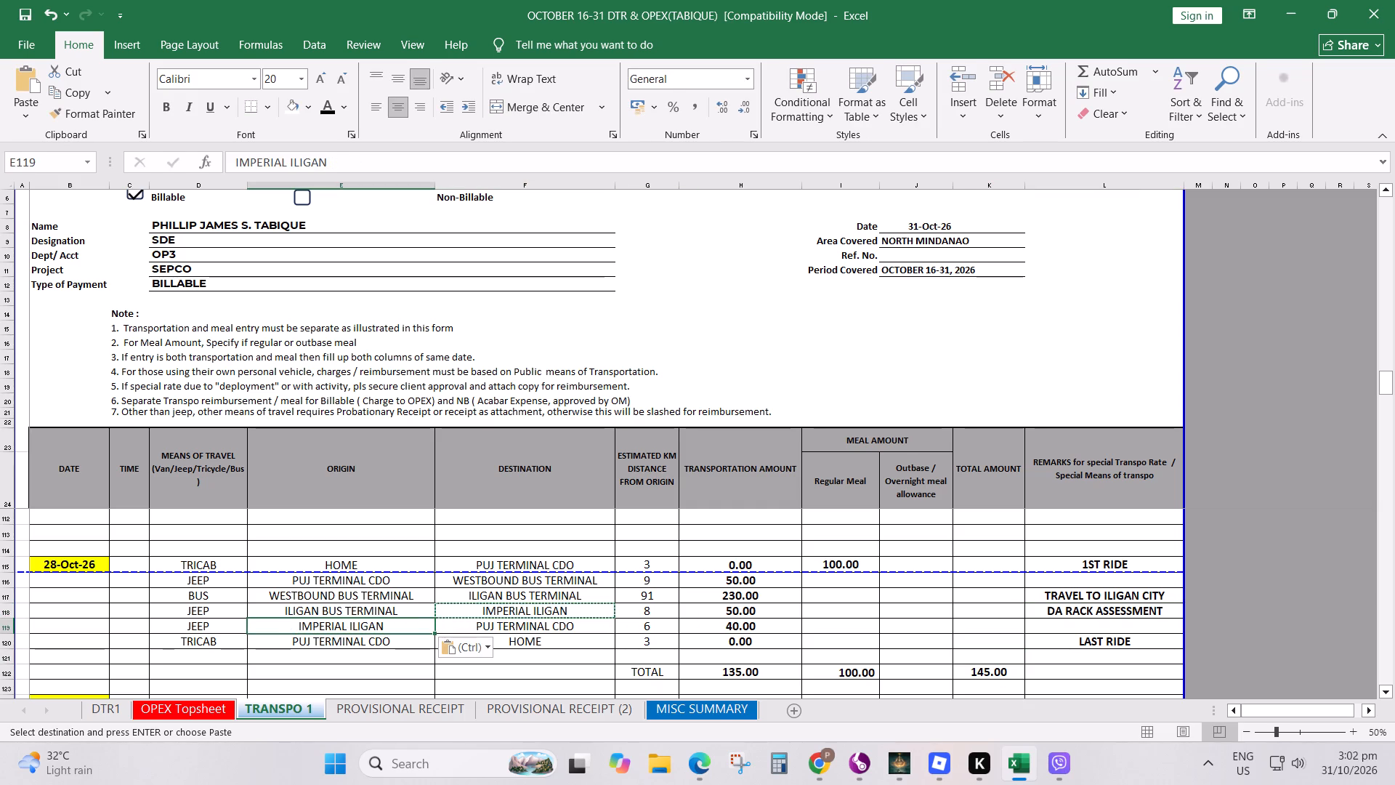
pyautogui.click(481, 625)
pyautogui.write('DES')
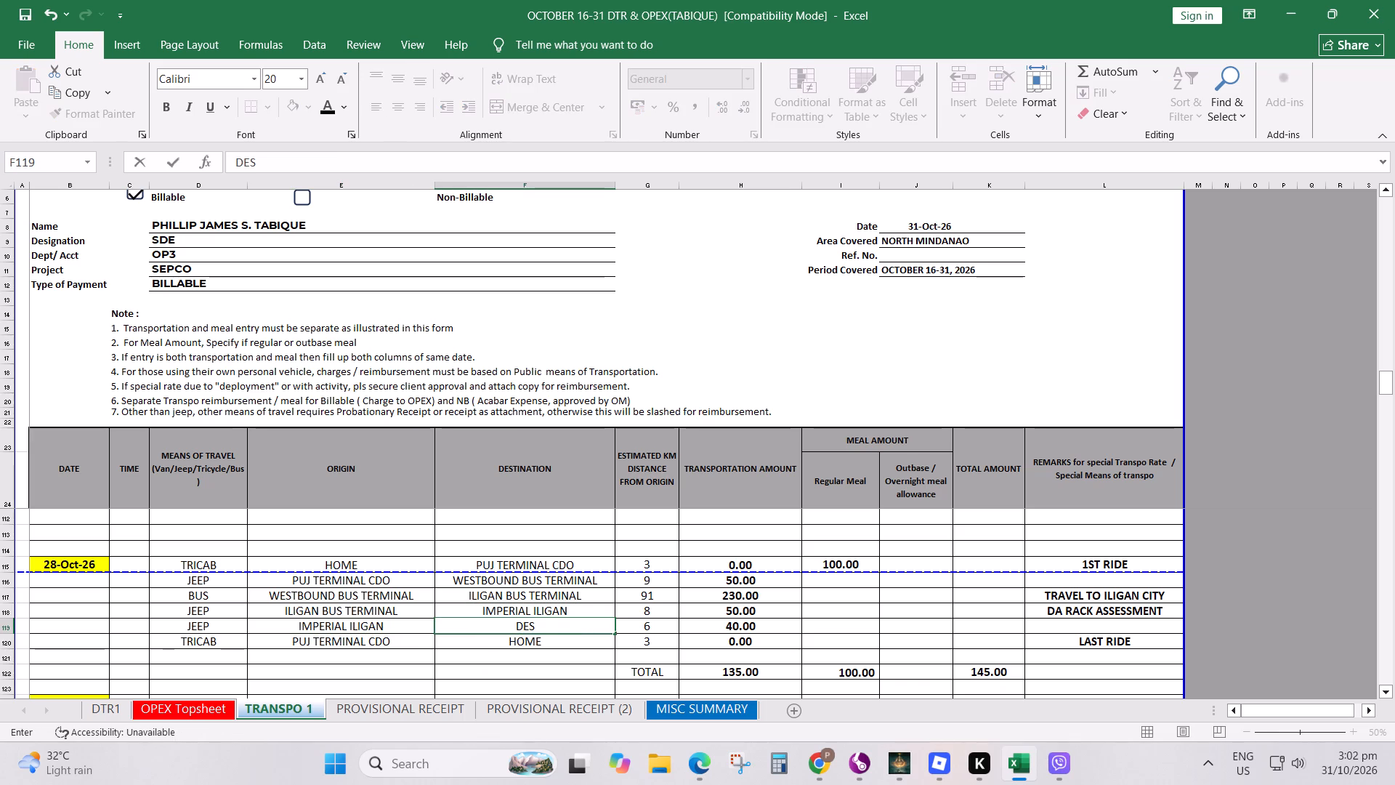
pyautogui.write('MARK ILIGAN')
# Set the transportation amount of the 28-Oct trip to DESMARK ILIGAN to 50.
pyautogui.click(720, 624)
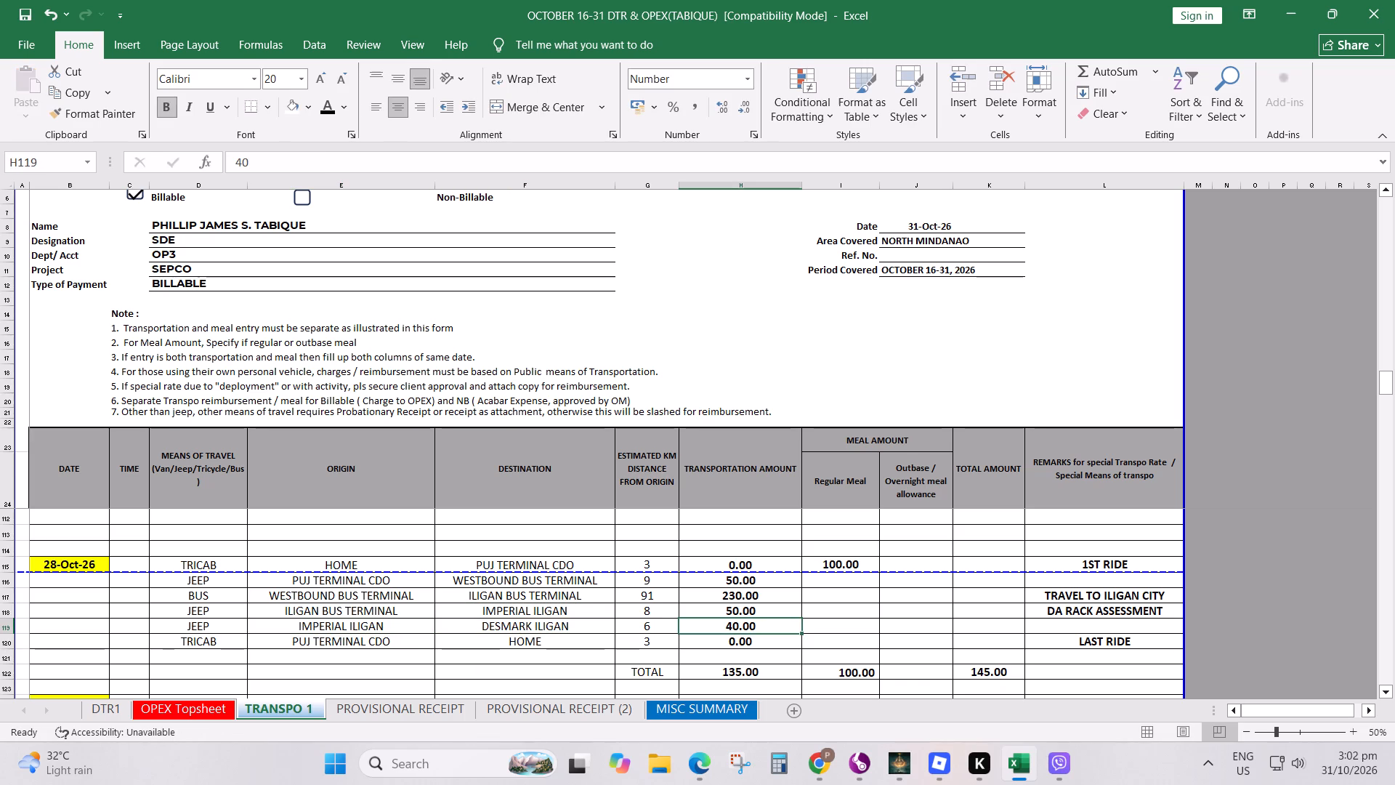
pyautogui.press('5')
pyautogui.press('0')
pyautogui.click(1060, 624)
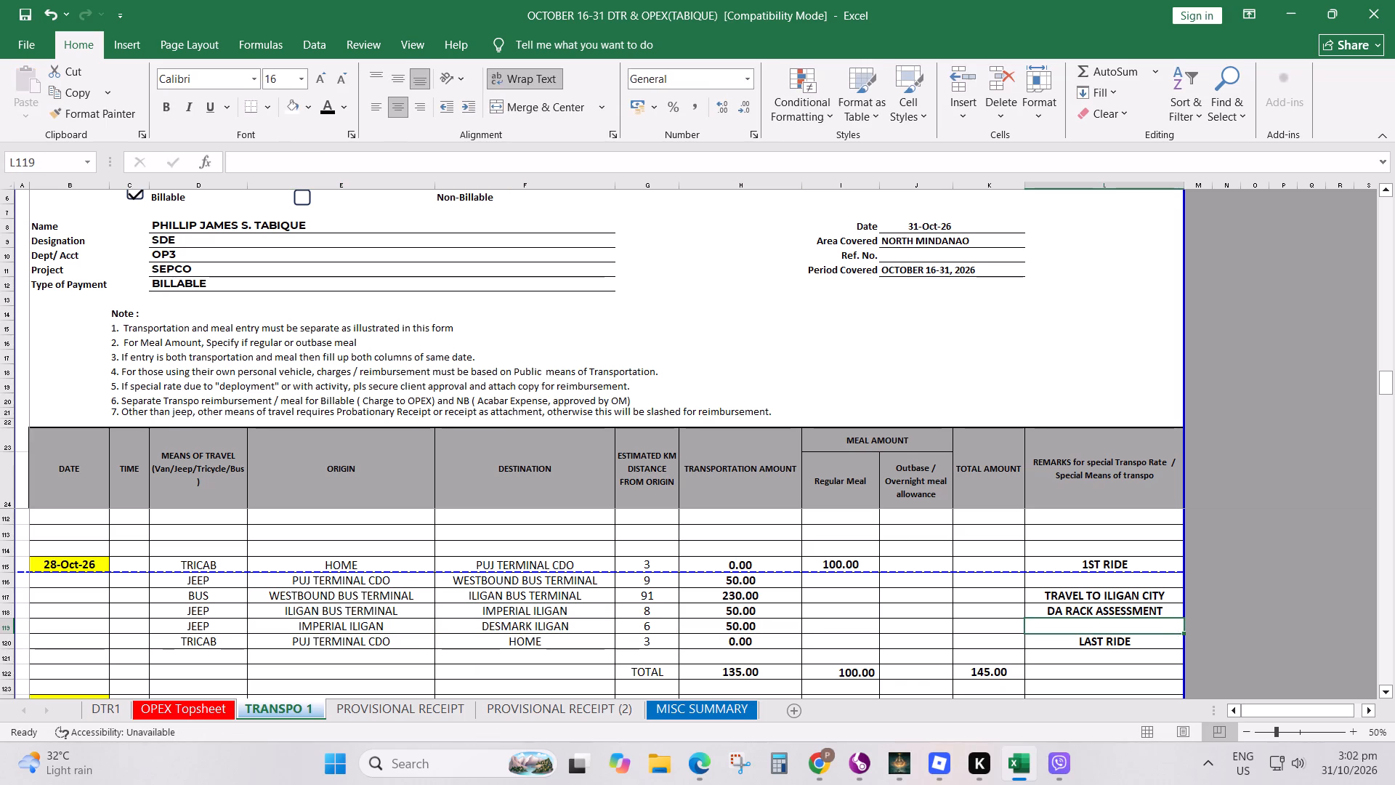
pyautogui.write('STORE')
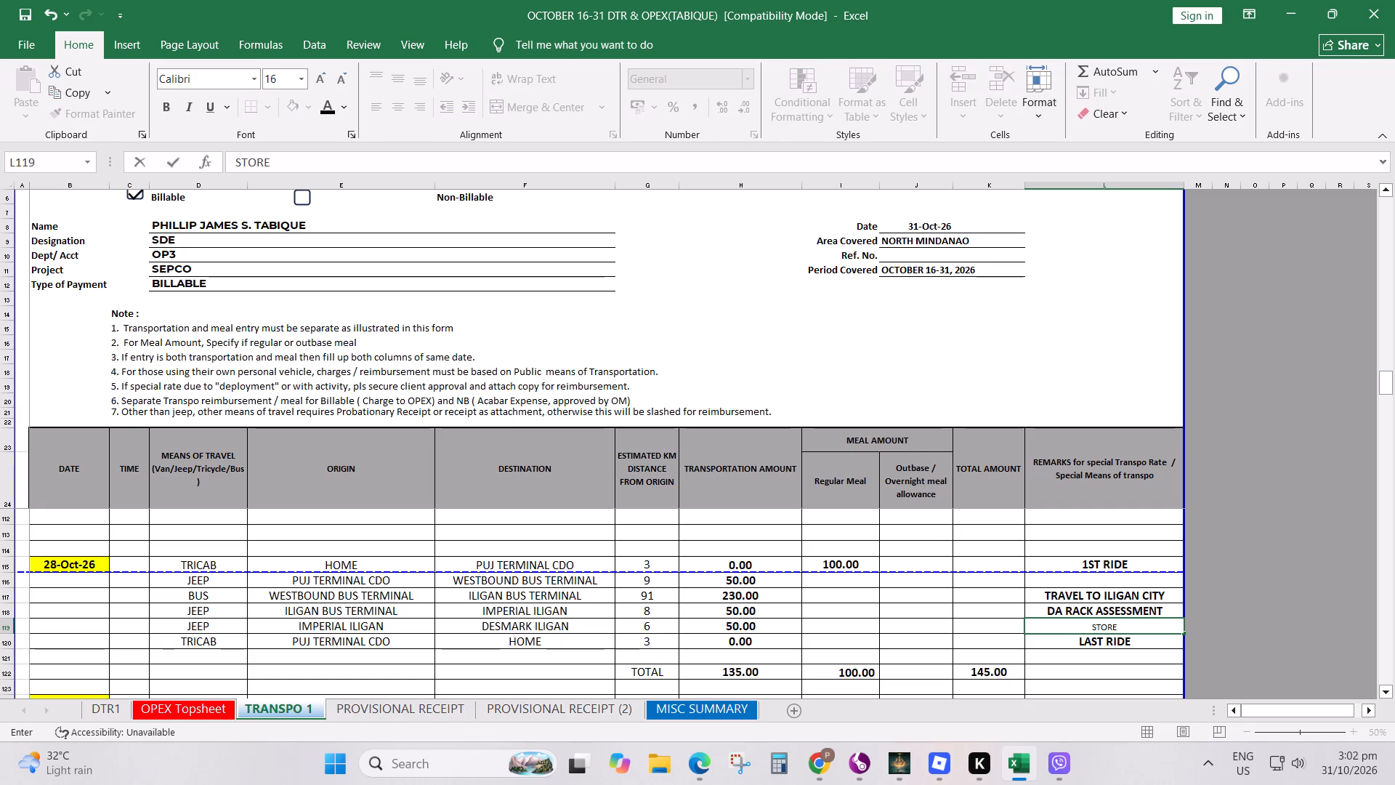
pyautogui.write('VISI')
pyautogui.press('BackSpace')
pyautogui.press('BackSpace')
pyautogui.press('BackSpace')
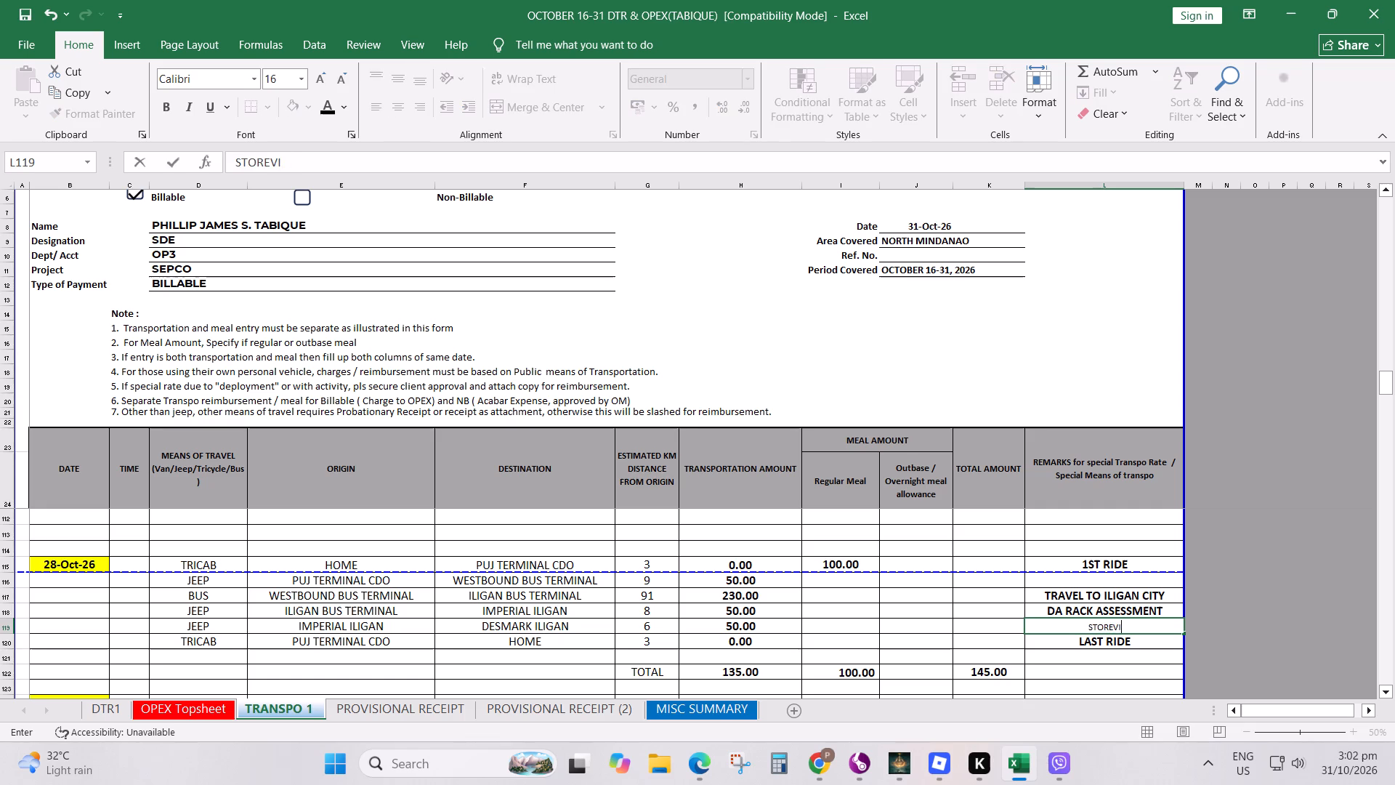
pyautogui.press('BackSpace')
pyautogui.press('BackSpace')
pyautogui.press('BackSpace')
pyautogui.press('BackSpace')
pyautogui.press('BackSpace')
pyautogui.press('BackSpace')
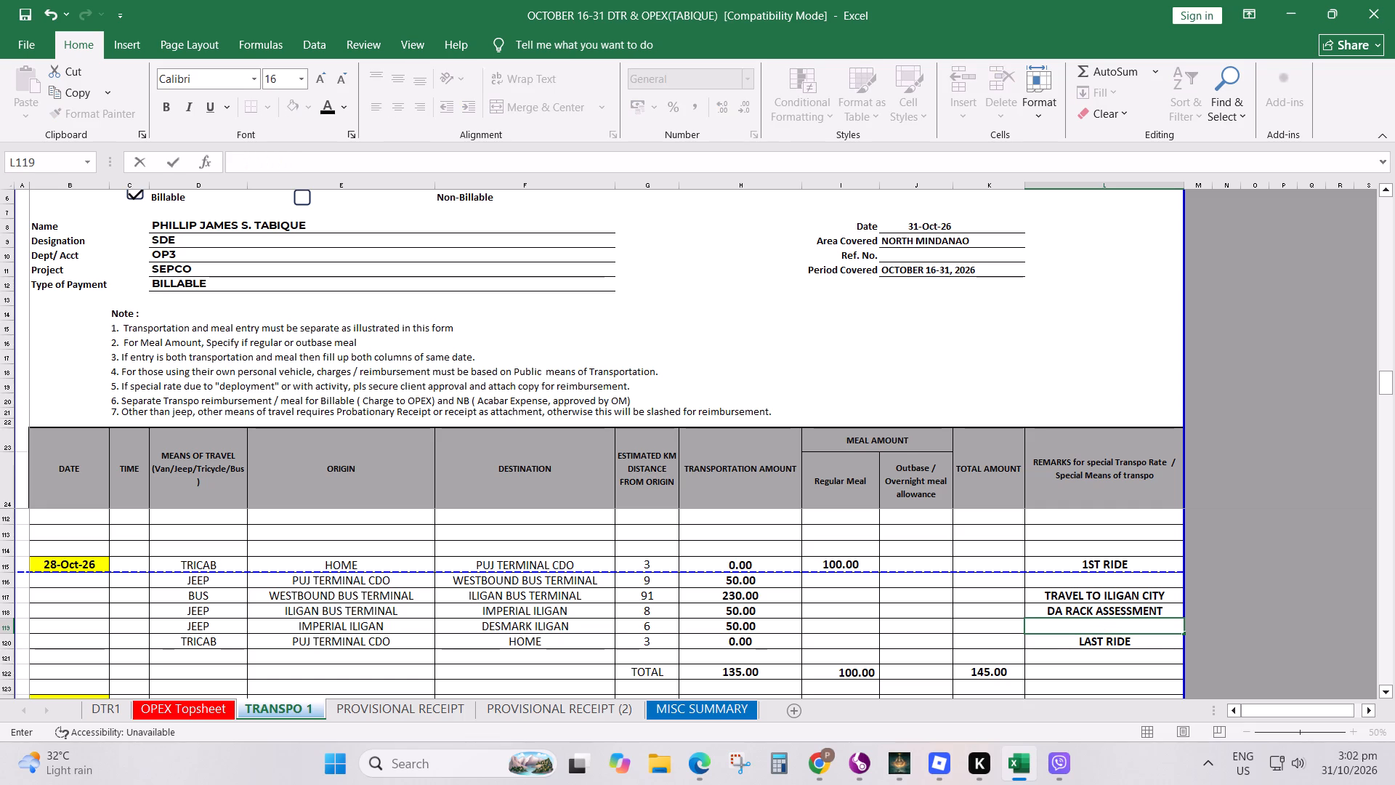
# Copy the STORE VISIT/INBASE remark from the earlier SOLIDMARK VELEZ CDO trip into the 28-Oct DESMARK ILIGAN trip's remark.
pyautogui.scroll(7, 1101, 528)
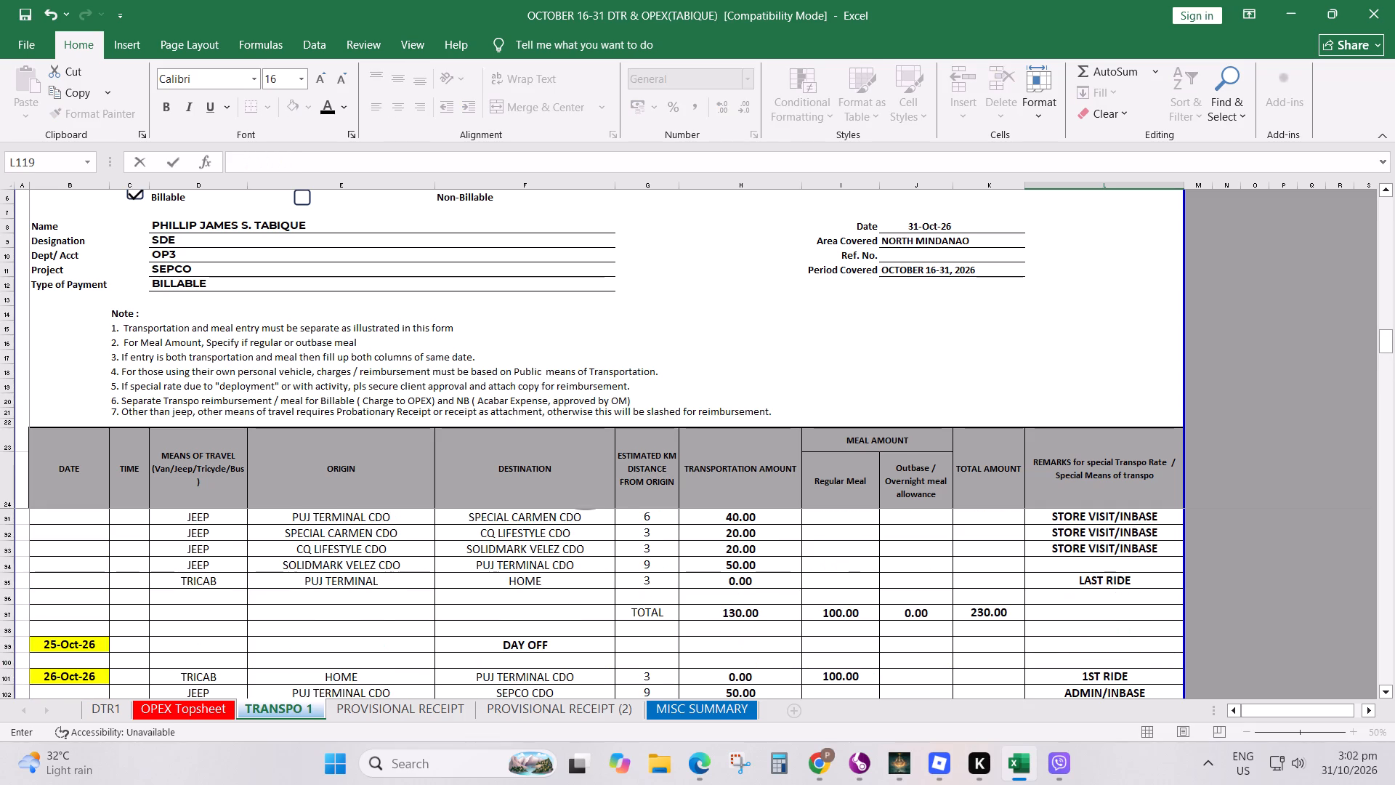
pyautogui.click(1104, 546)
pyautogui.hotkey('ctrl', 'c')
pyautogui.scroll(-4, 1034, 545)
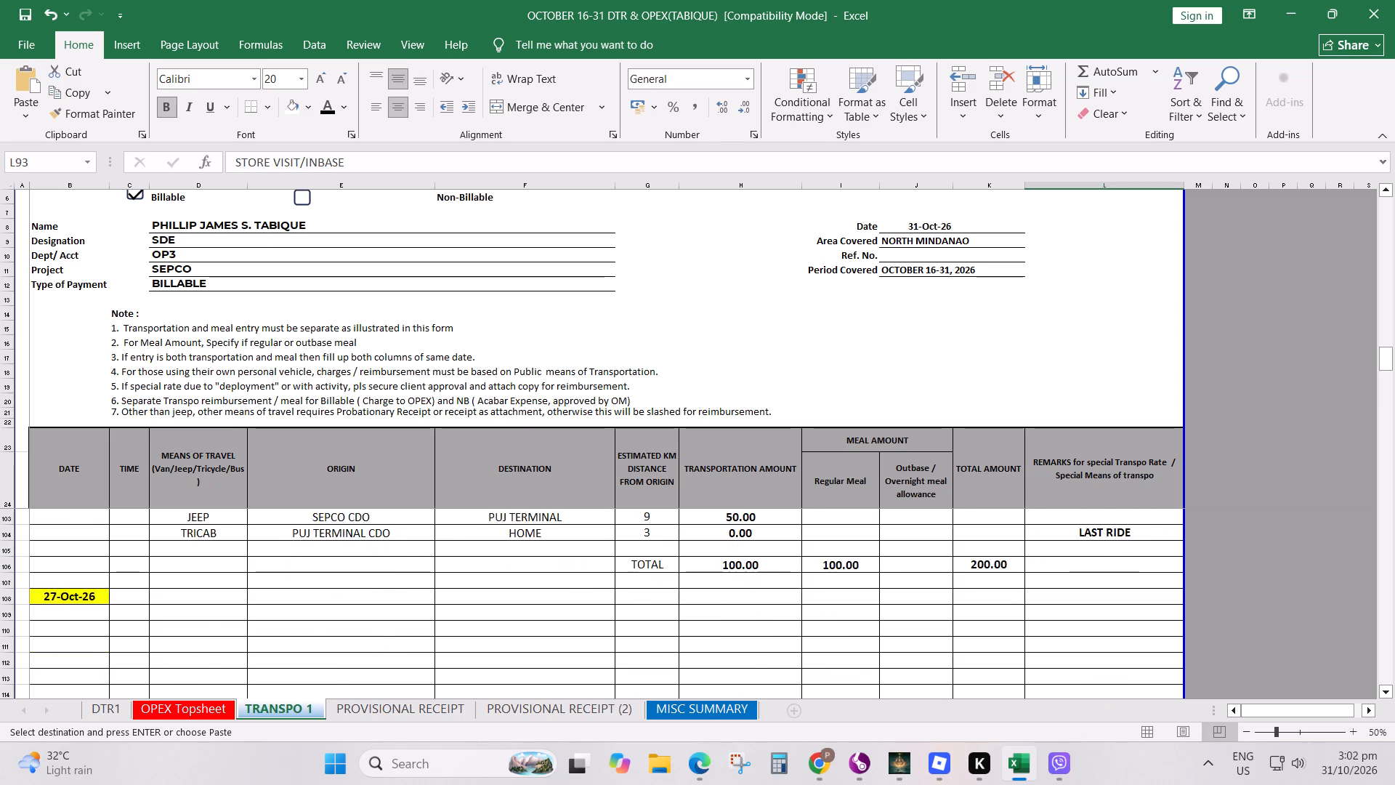
pyautogui.scroll(-4, 1035, 548)
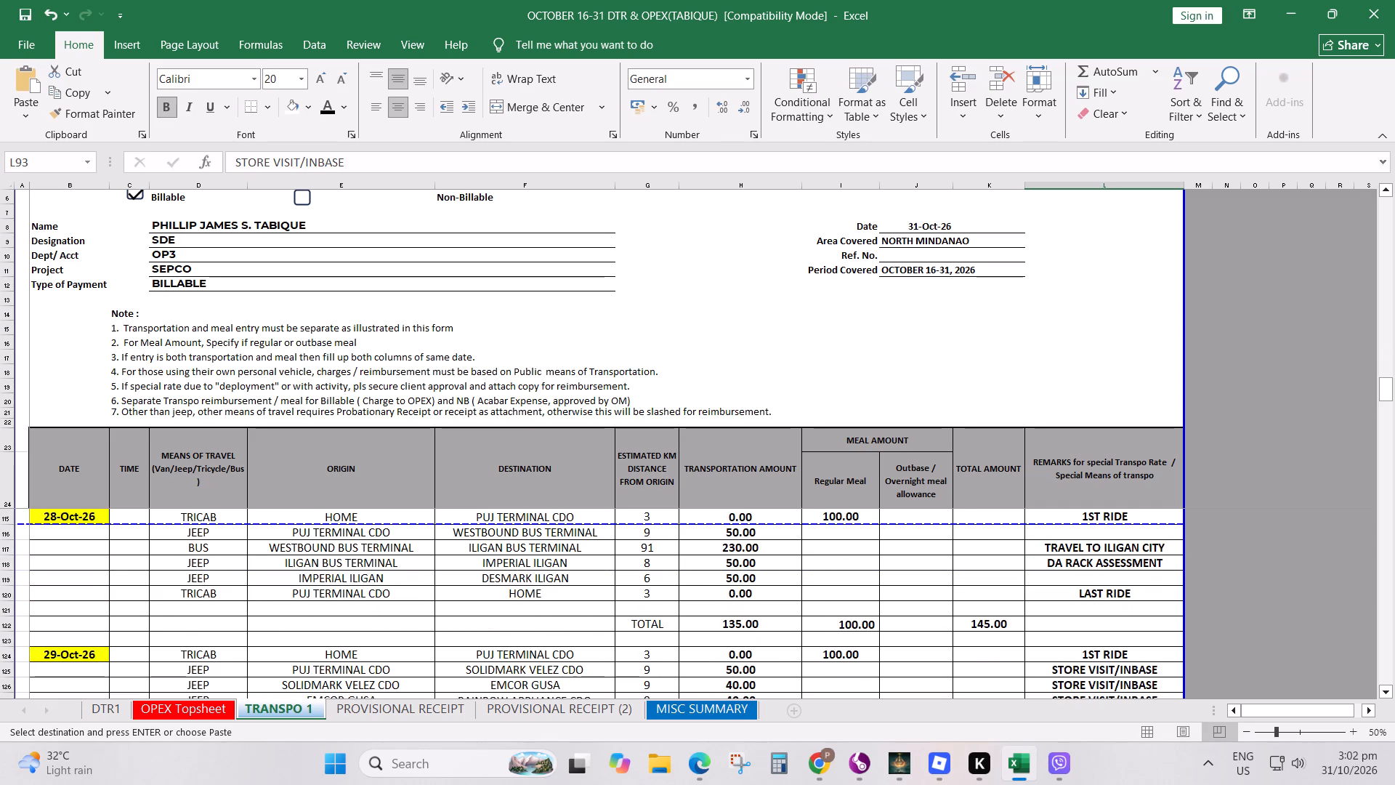
pyautogui.click(1062, 580)
pyautogui.hotkey('ctrl', 'v')
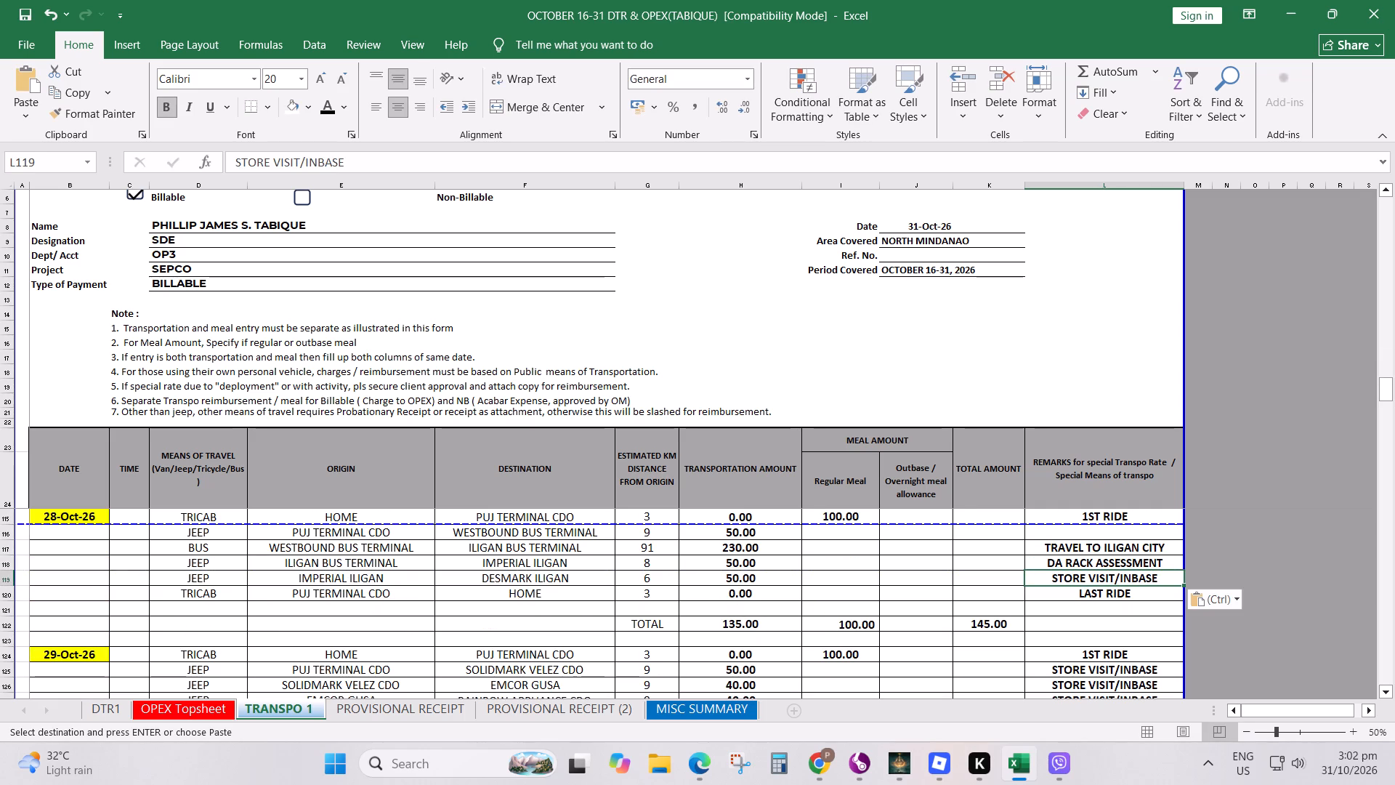
# Edit the DESMARK ILIGAN trip's copied remark to read STORE VISIT/OUTBASE.
pyautogui.click(354, 162)
pyautogui.press('BackSpace')
pyautogui.press('BackSpace')
pyautogui.press('BackSpace')
pyautogui.press('BackSpace')
pyautogui.press('BackSpace')
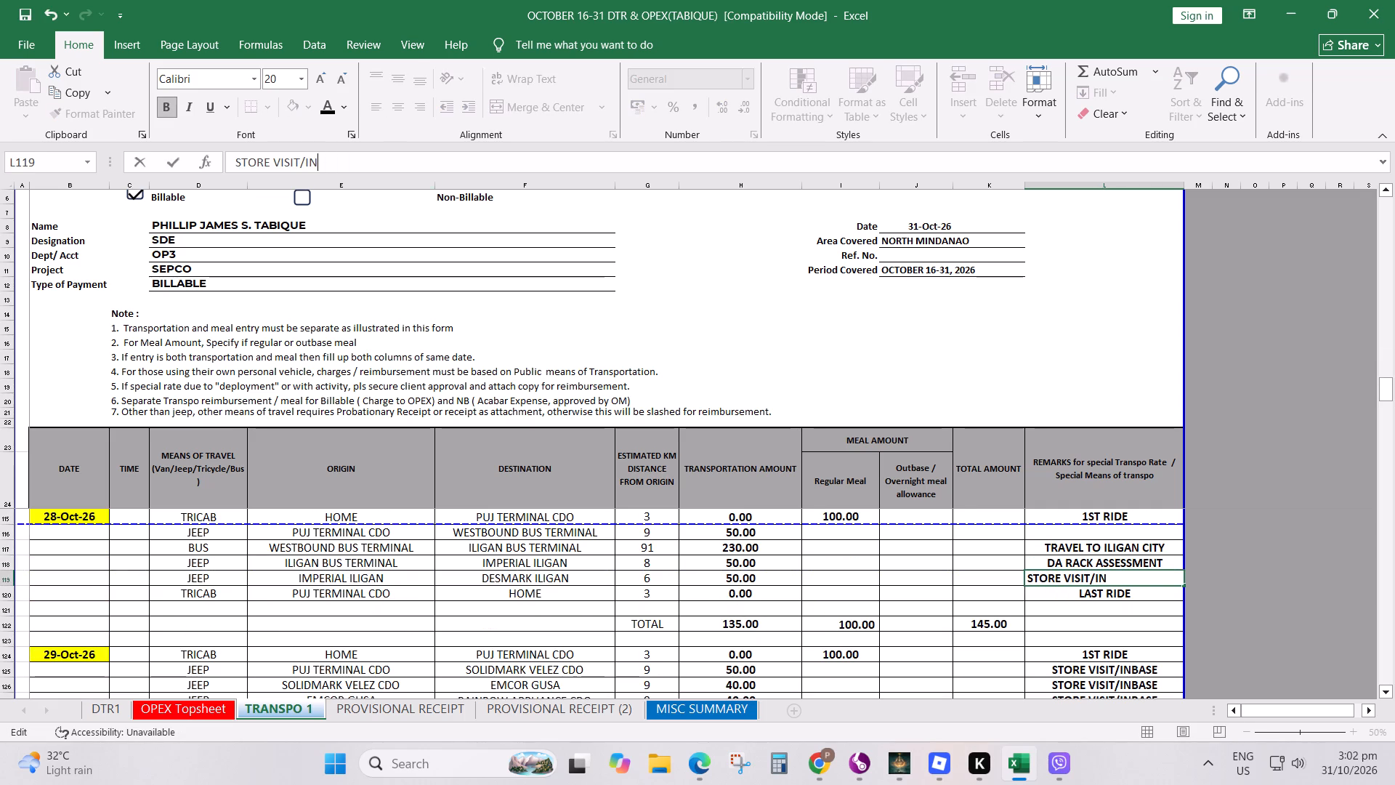
pyautogui.press('BackSpace')
pyautogui.write('OUTBASE')
pyautogui.press('Return')
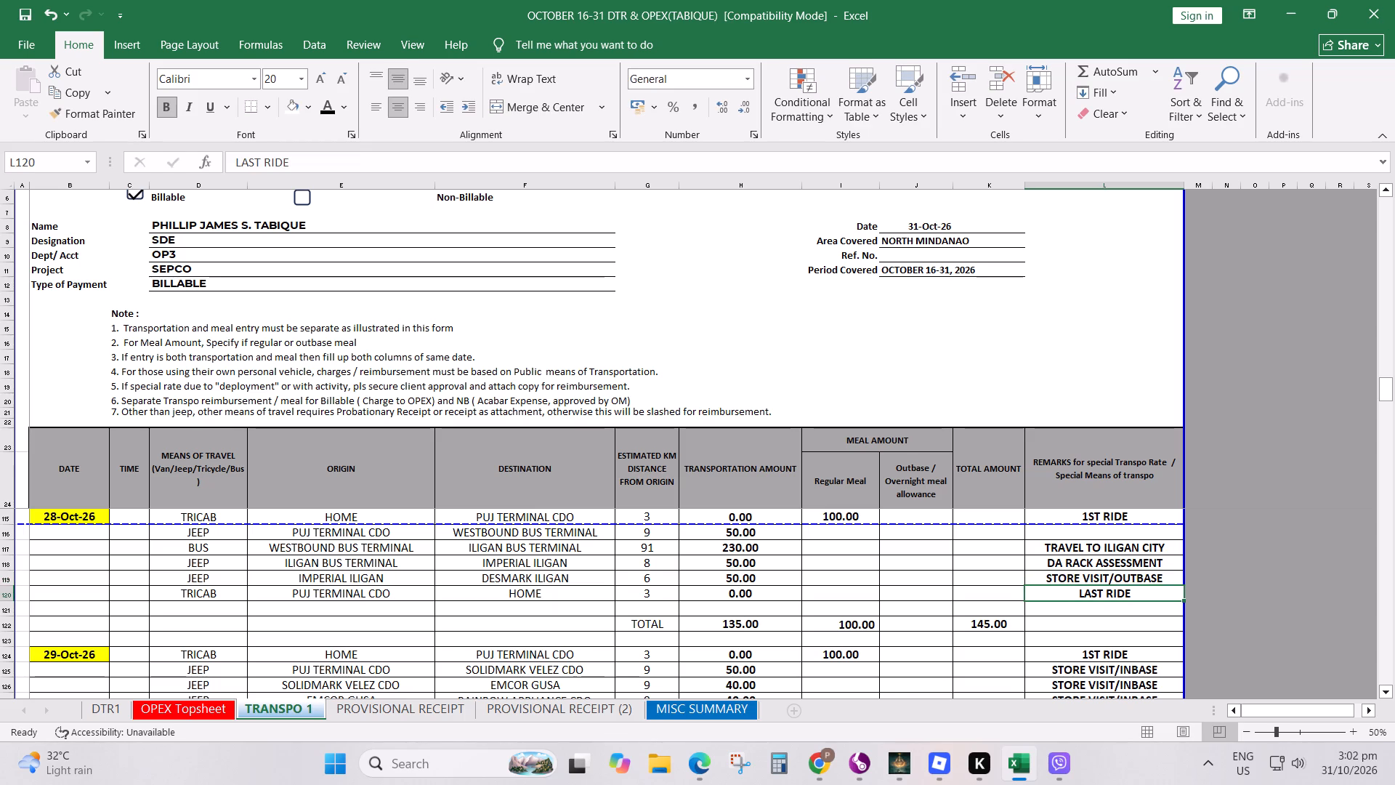
# Make the last 28-Oct trip run from DESMARK ILIGAN to ILIGAN BUS TERMINAL by copying both places from the trips above.
pyautogui.click(548, 573)
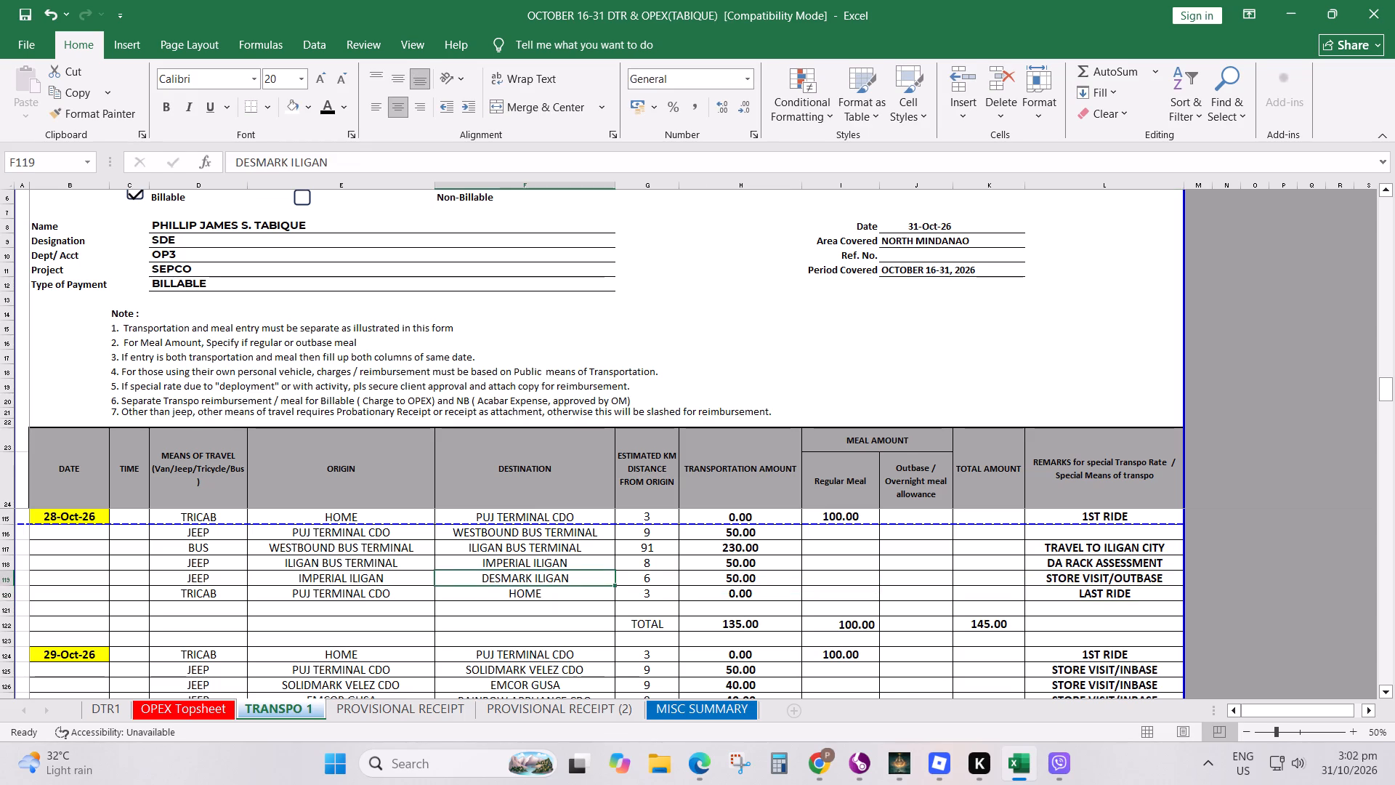
pyautogui.hotkey('ctrl', 'c')
pyautogui.click(377, 597)
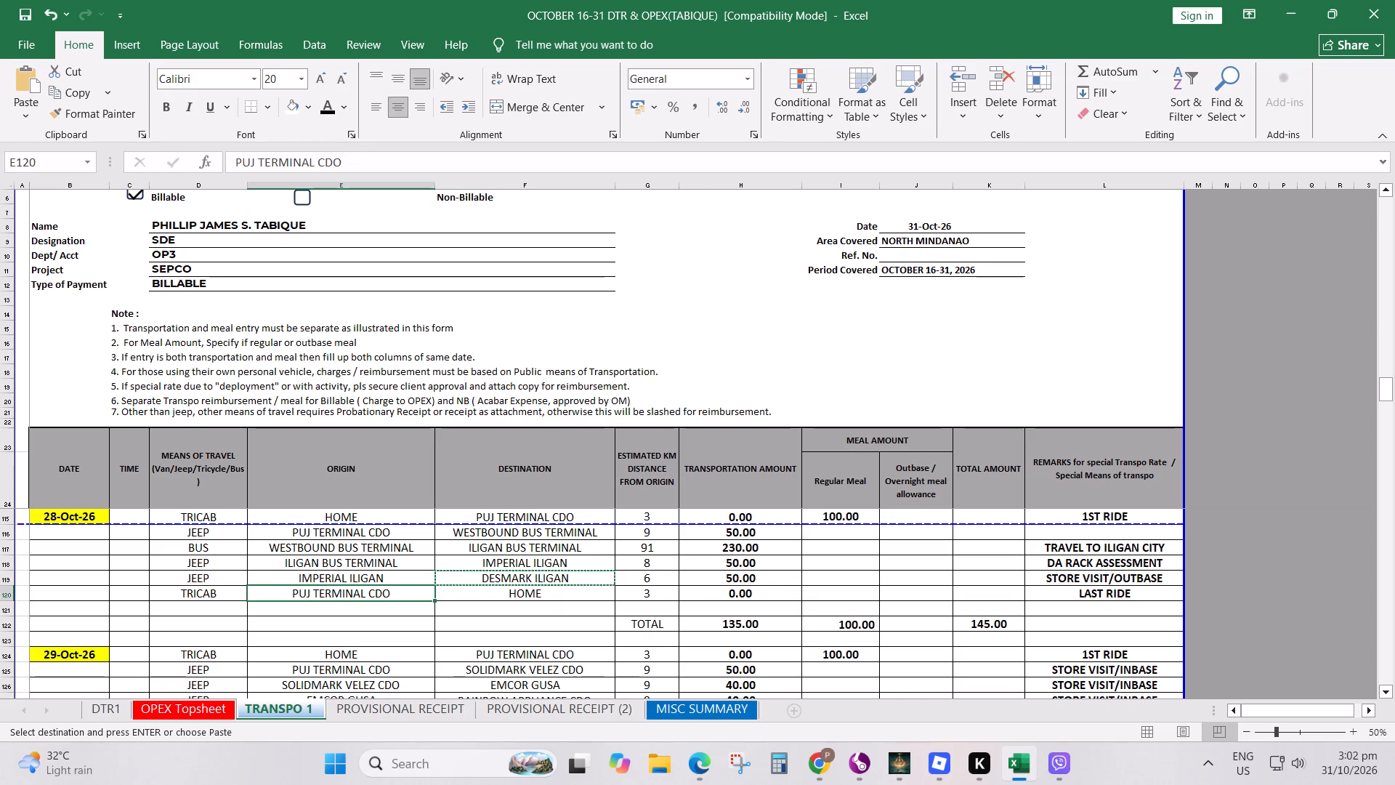
pyautogui.hotkey('ctrl', 'v')
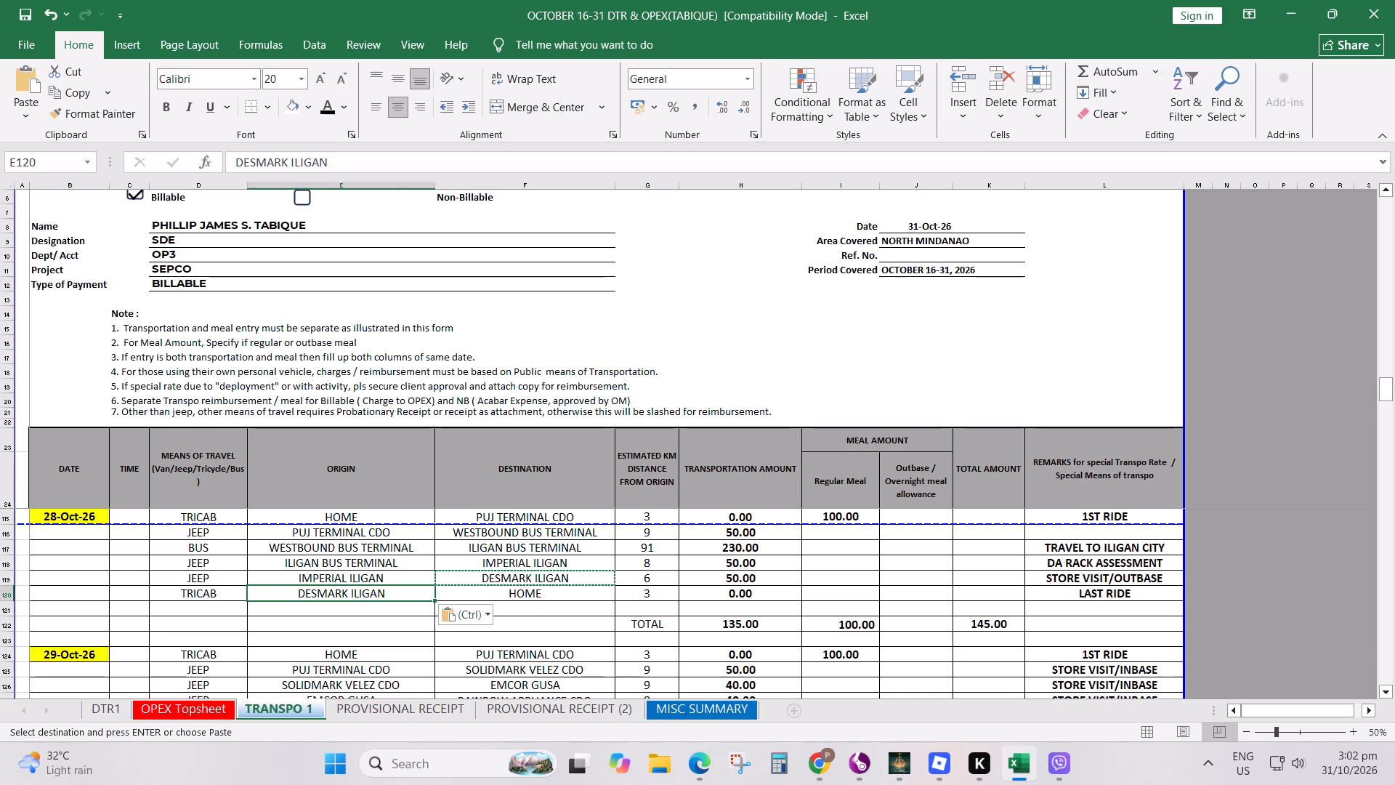
pyautogui.click(476, 551)
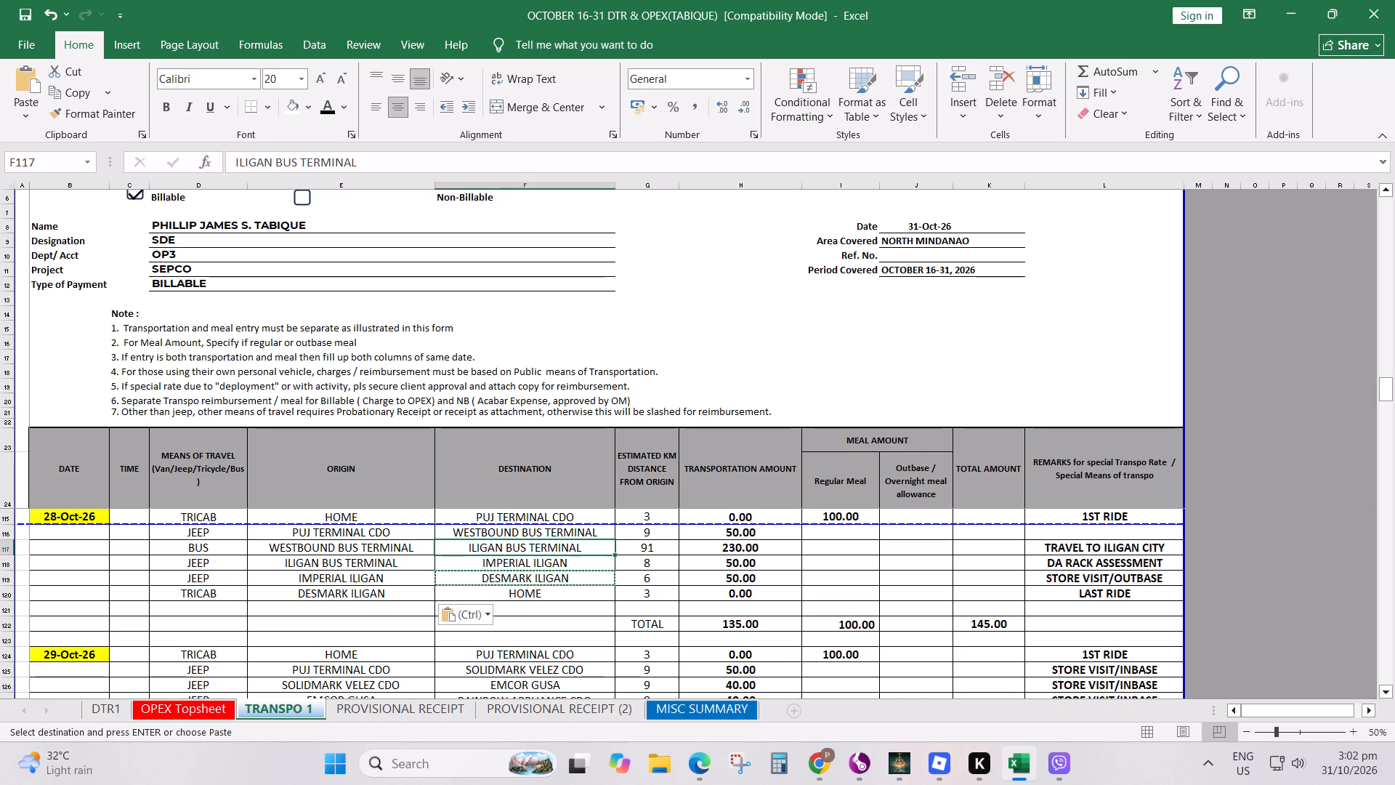
pyautogui.hotkey('ctrl', 'c')
pyautogui.click(485, 599)
pyautogui.hotkey('ctrl', 'v')
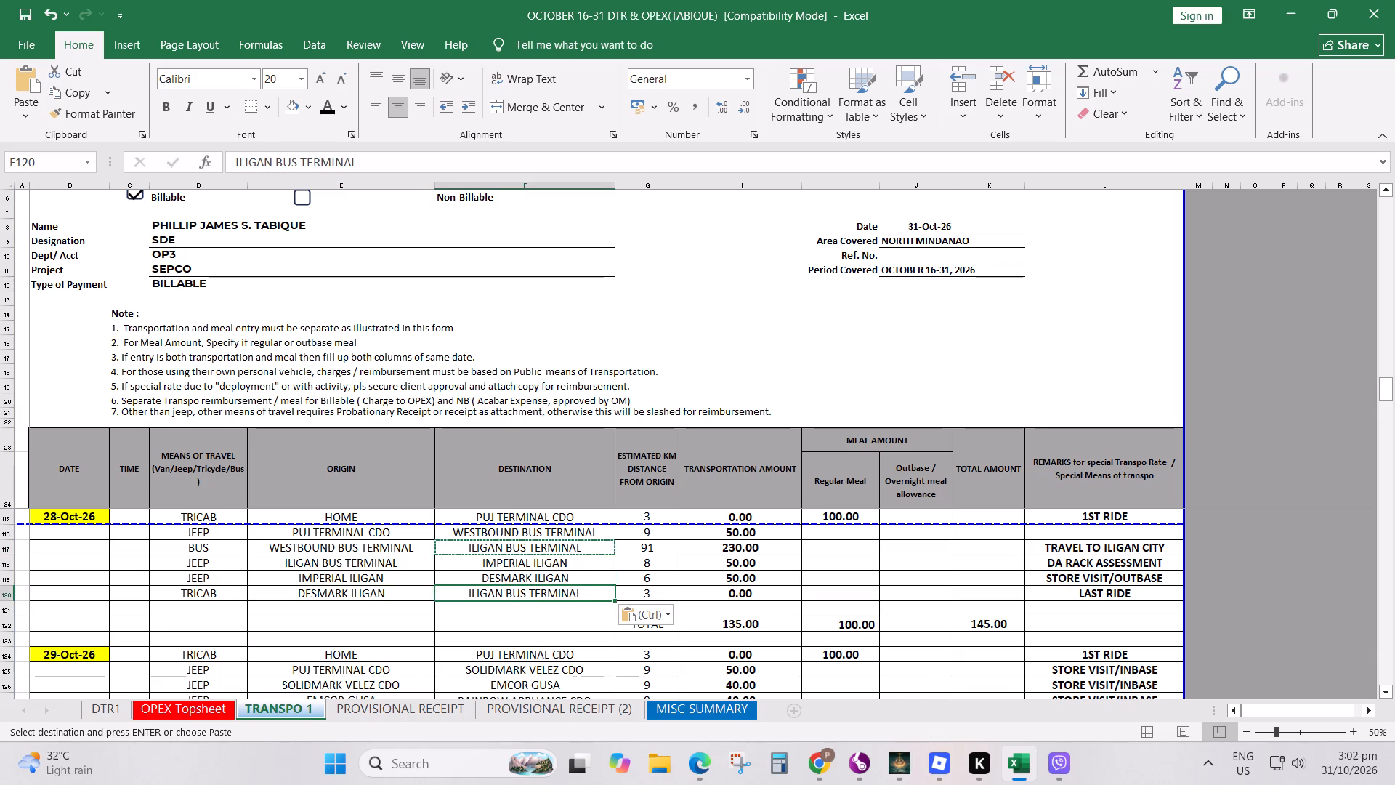
# Set the last 28-Oct trip's estimated distance to 8 km and its transportation amount to 50.
pyautogui.click(639, 597)
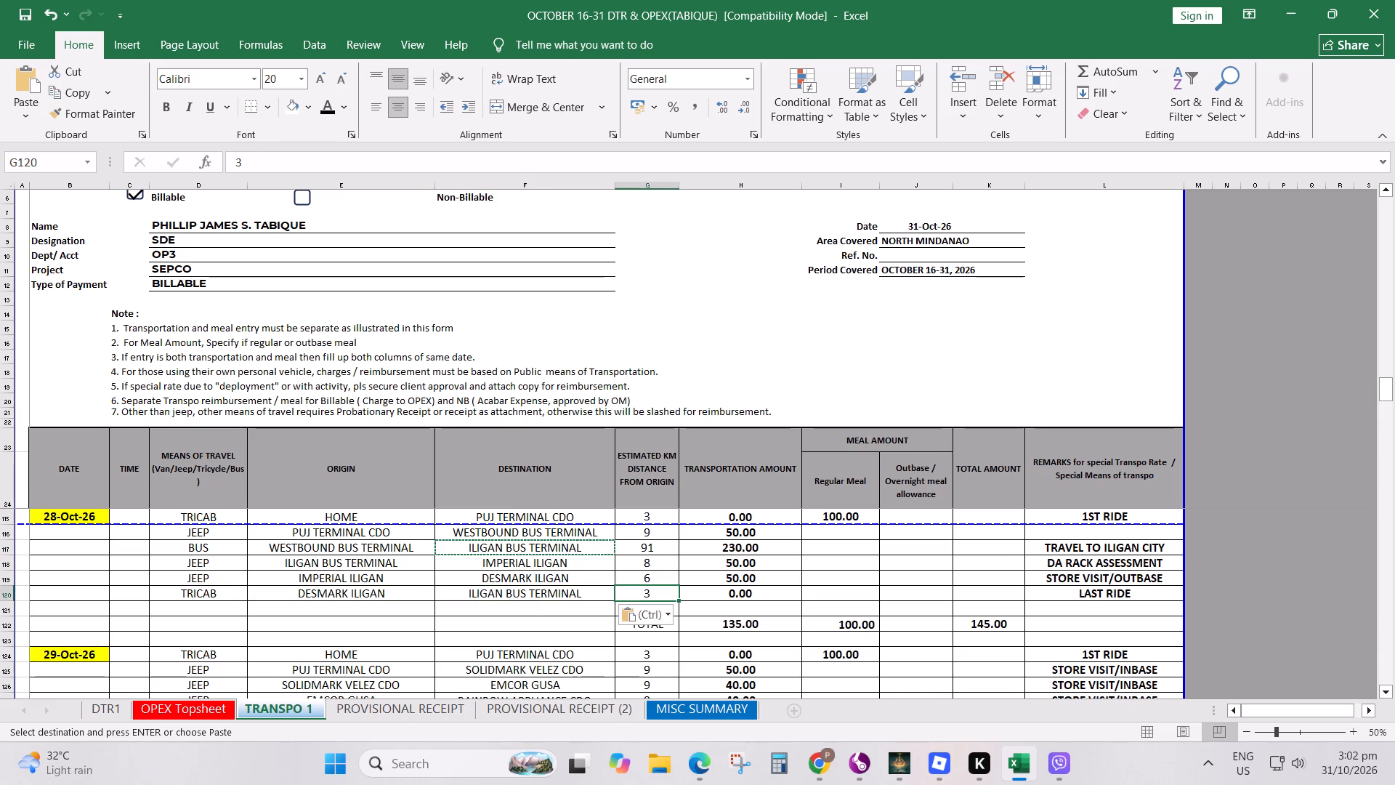
pyautogui.press('8')
pyautogui.click(747, 598)
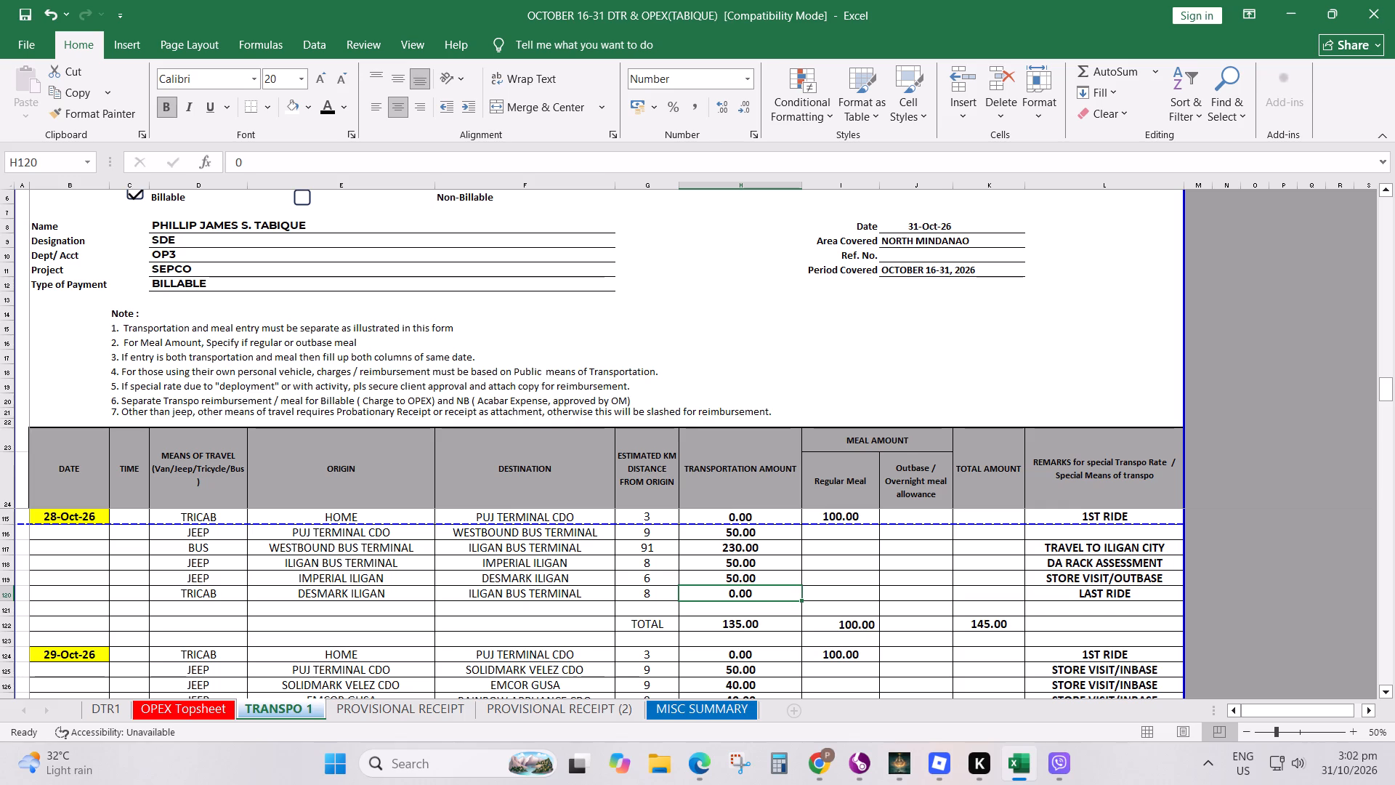
pyautogui.write('50')
pyautogui.click(868, 594)
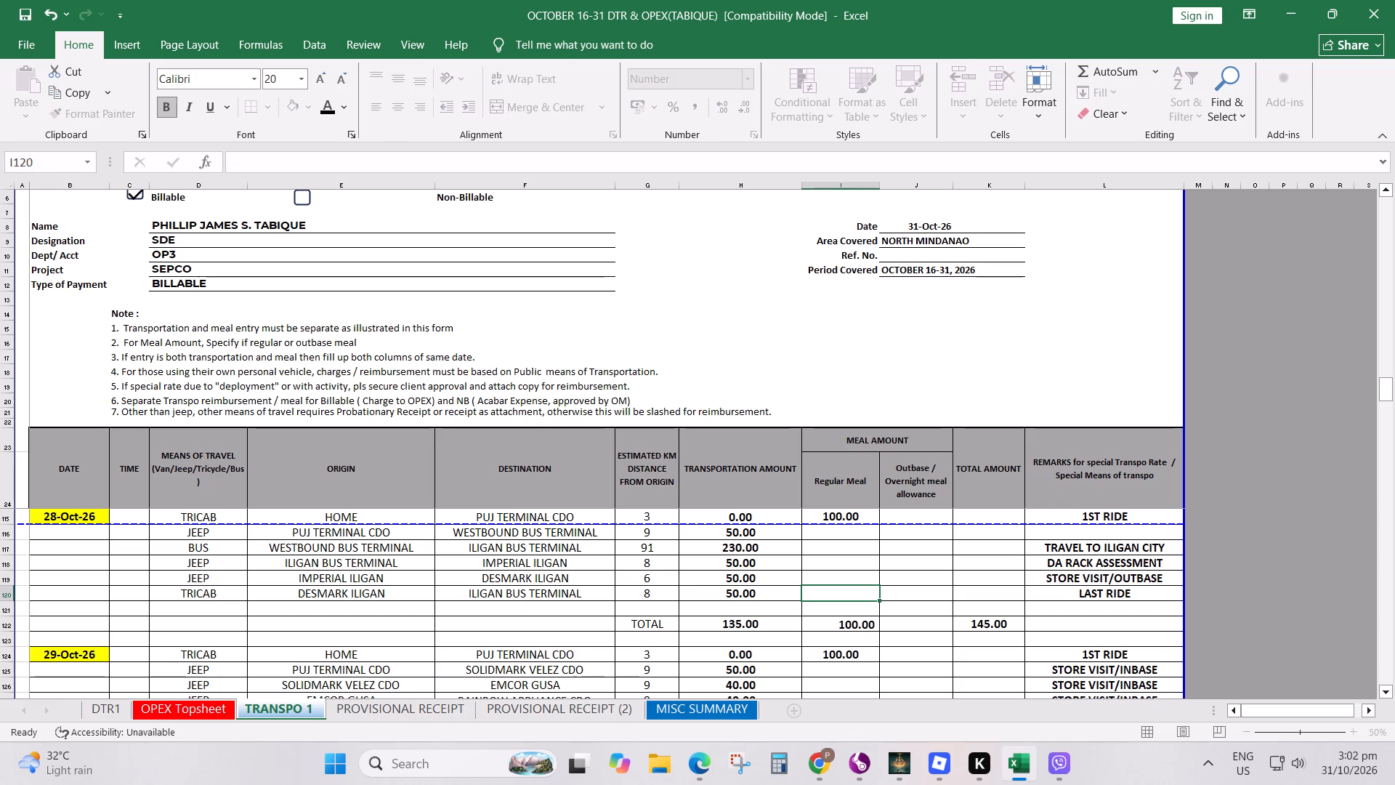
# Clear the LAST RIDE remark from the 28-Oct trip to ILIGAN BUS TERMINAL.
pyautogui.click(1069, 592)
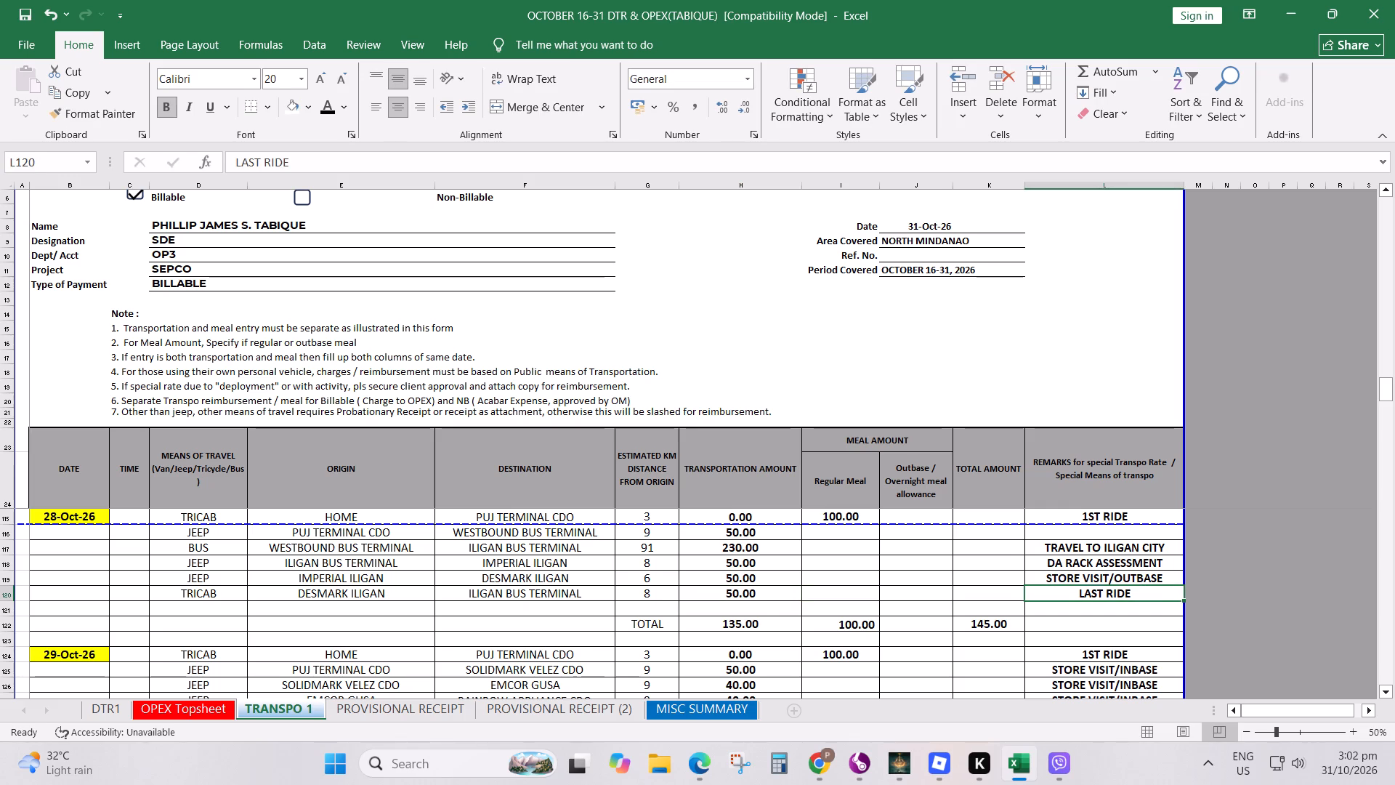
pyautogui.press('BackSpace')
pyautogui.click(890, 600)
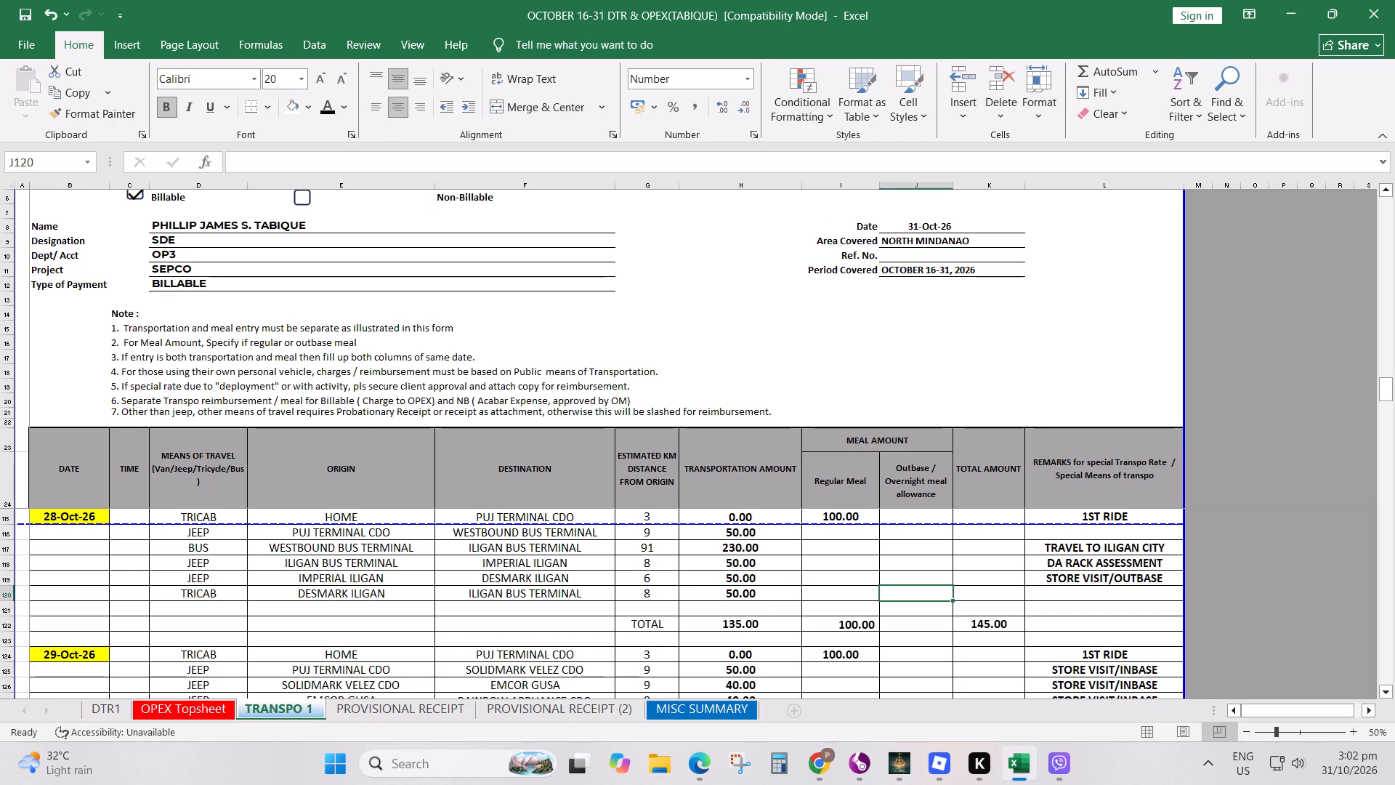
# Clear the TOTAL label and its amounts from the row below the 28-Oct trips.
pyautogui.moveTo(649, 627); pyautogui.dragTo(984, 627)
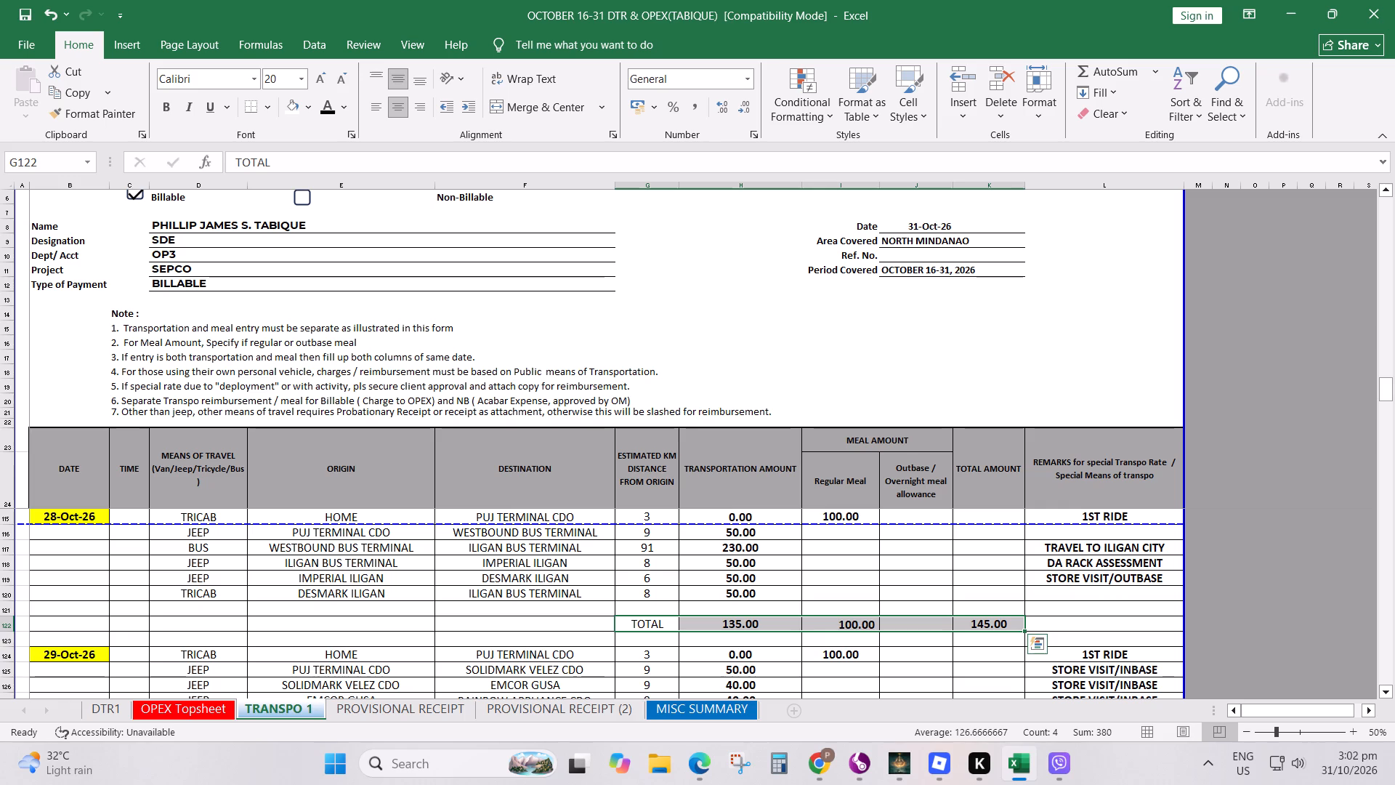
pyautogui.press('Delete')
pyautogui.click(937, 624)
# Insert two rows of blank table cells directly below the DESMARK ILIGAN trip, shifting the existing cells down.
pyautogui.scroll(1, 764, 627)
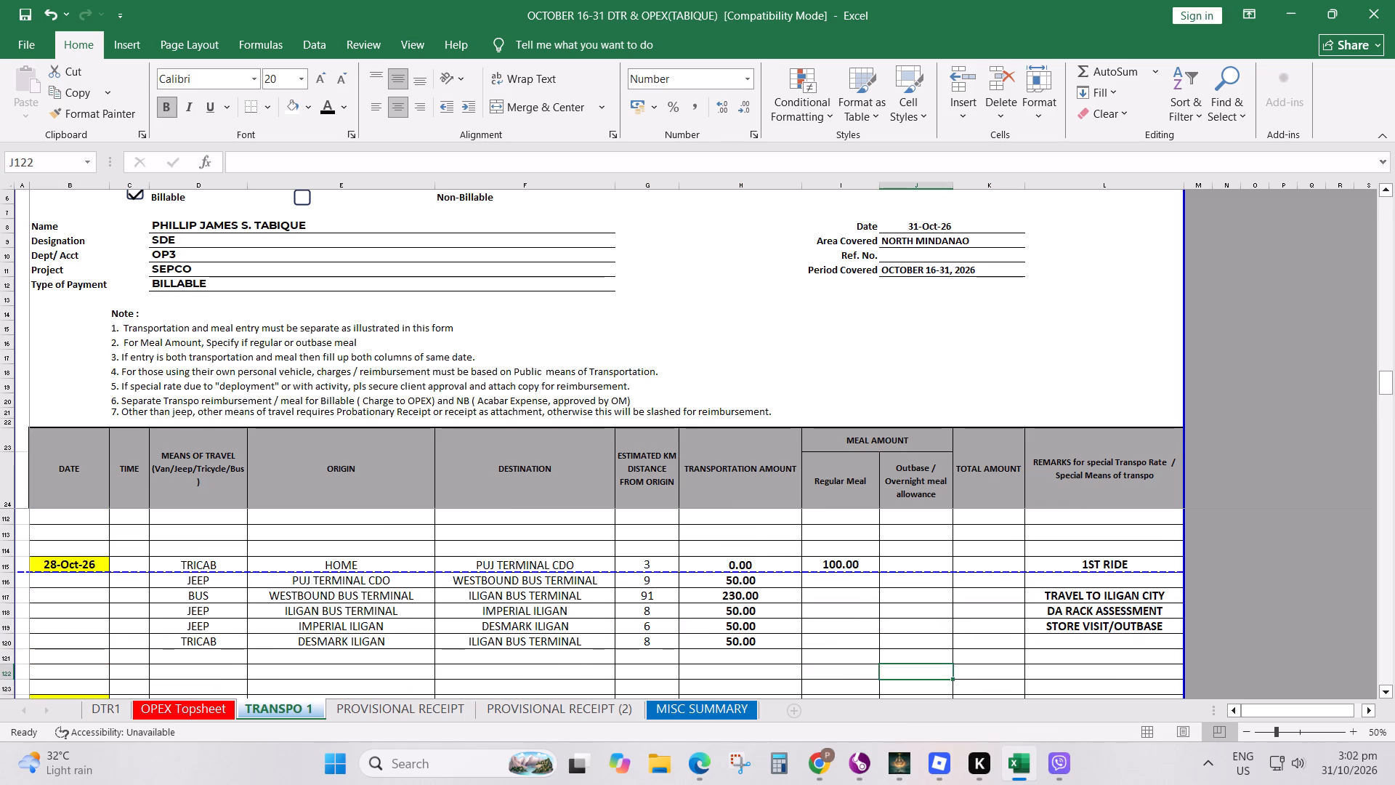
pyautogui.scroll(-2, 424, 604)
pyautogui.scroll(1, 424, 604)
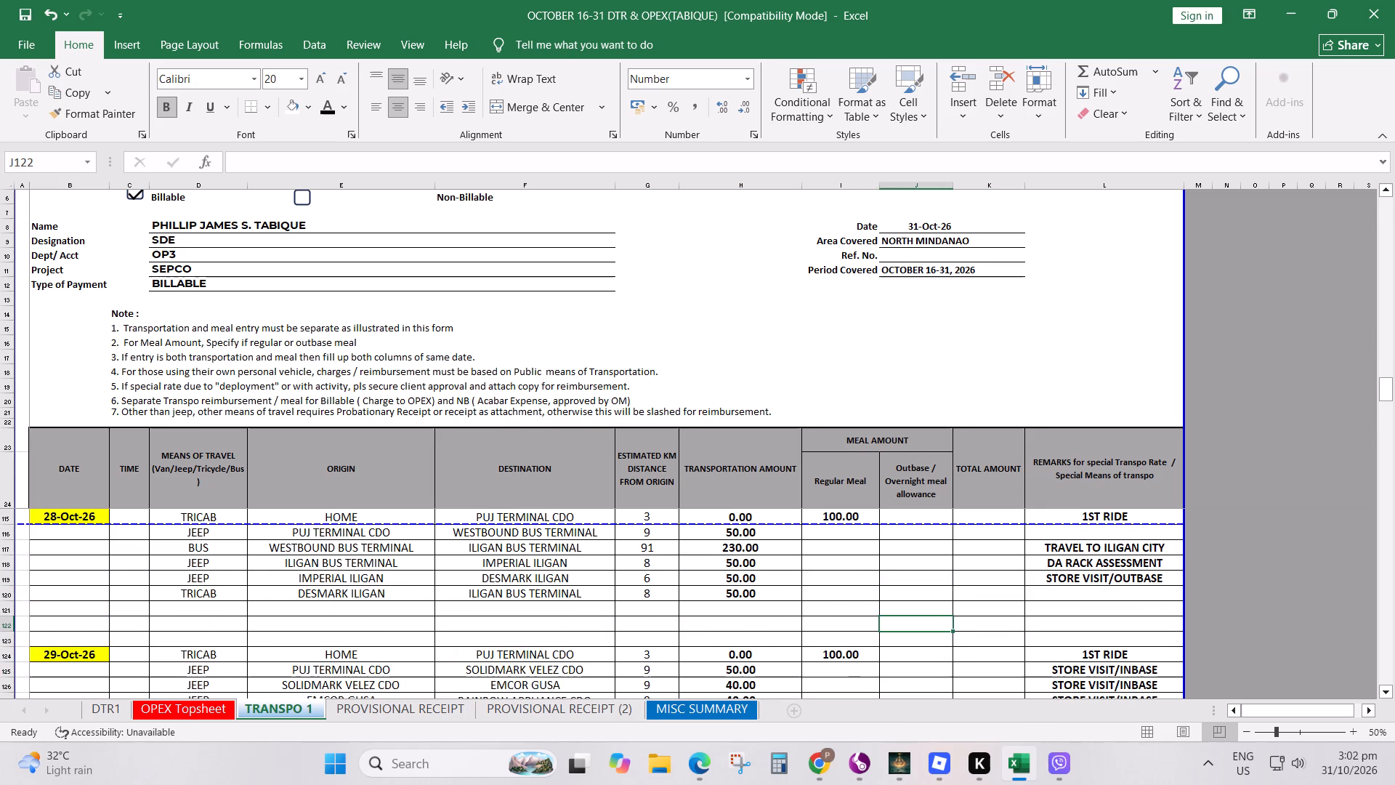
pyautogui.moveTo(70, 608); pyautogui.dragTo(1112, 620)
pyautogui.rightClick(1112, 620)
pyautogui.click(1176, 370)
pyautogui.click(1181, 387)
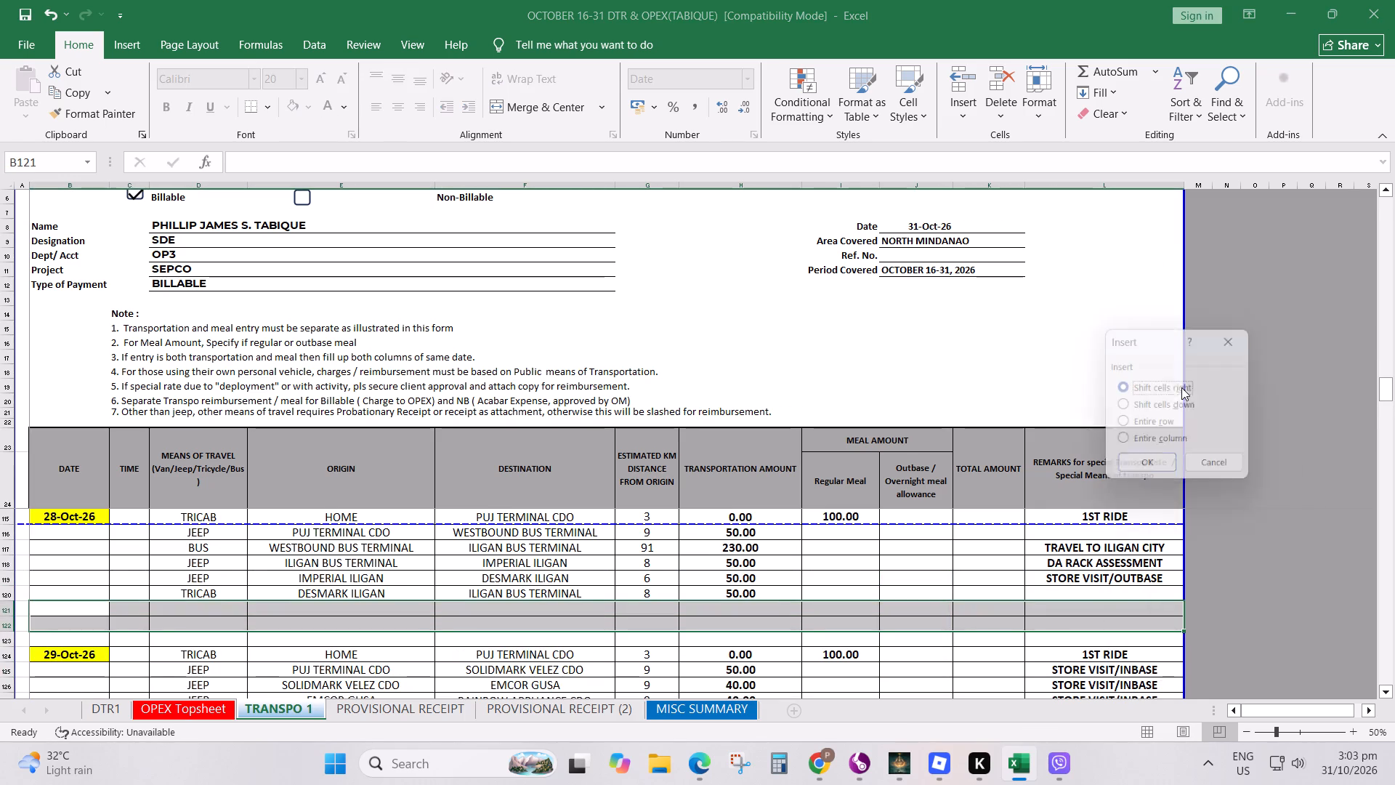
pyautogui.click(1149, 410)
pyautogui.click(1152, 466)
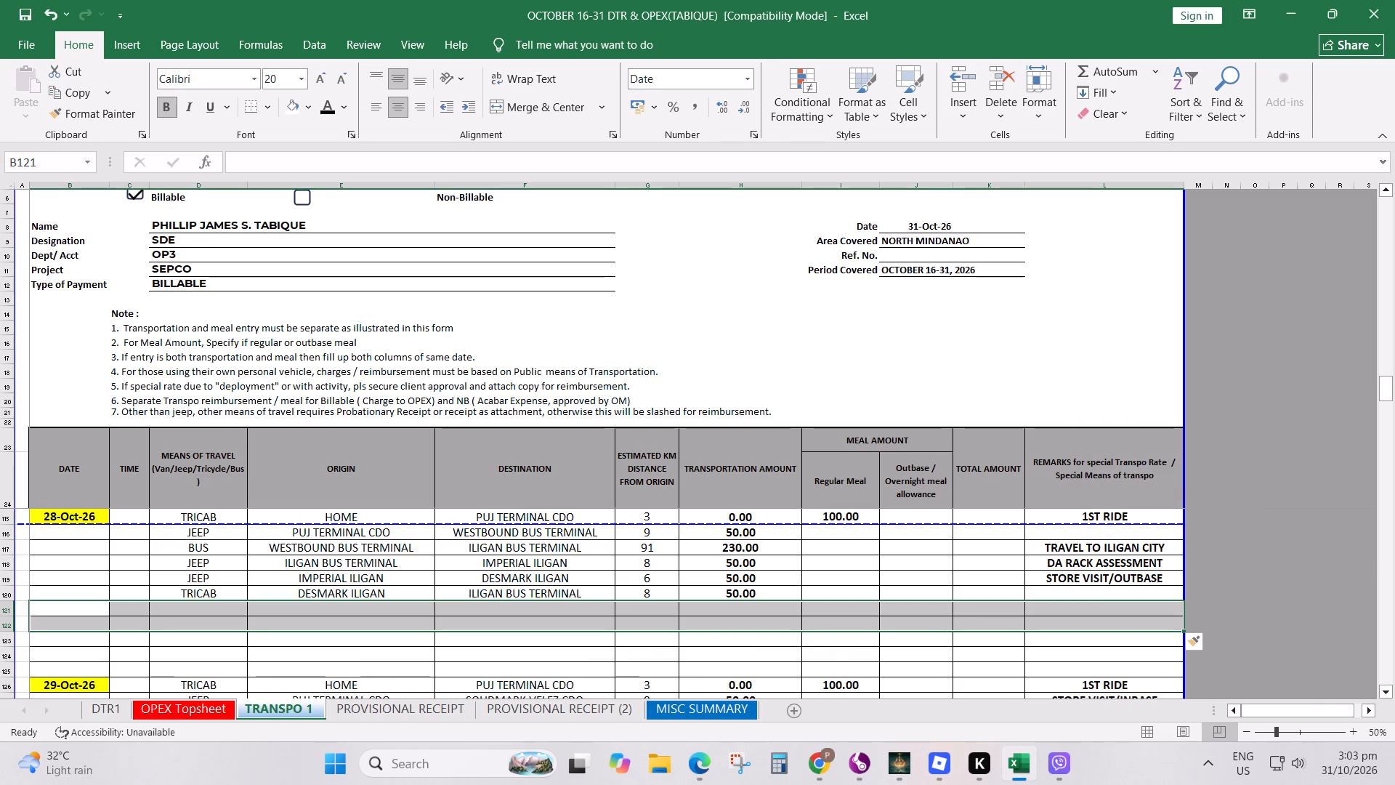
# Copy ILIGAN BUS TERMINAL into the origin of the blank row below the last 28-Oct trip.
pyautogui.click(387, 644)
pyautogui.click(484, 595)
pyautogui.hotkey('ctrl', 'c')
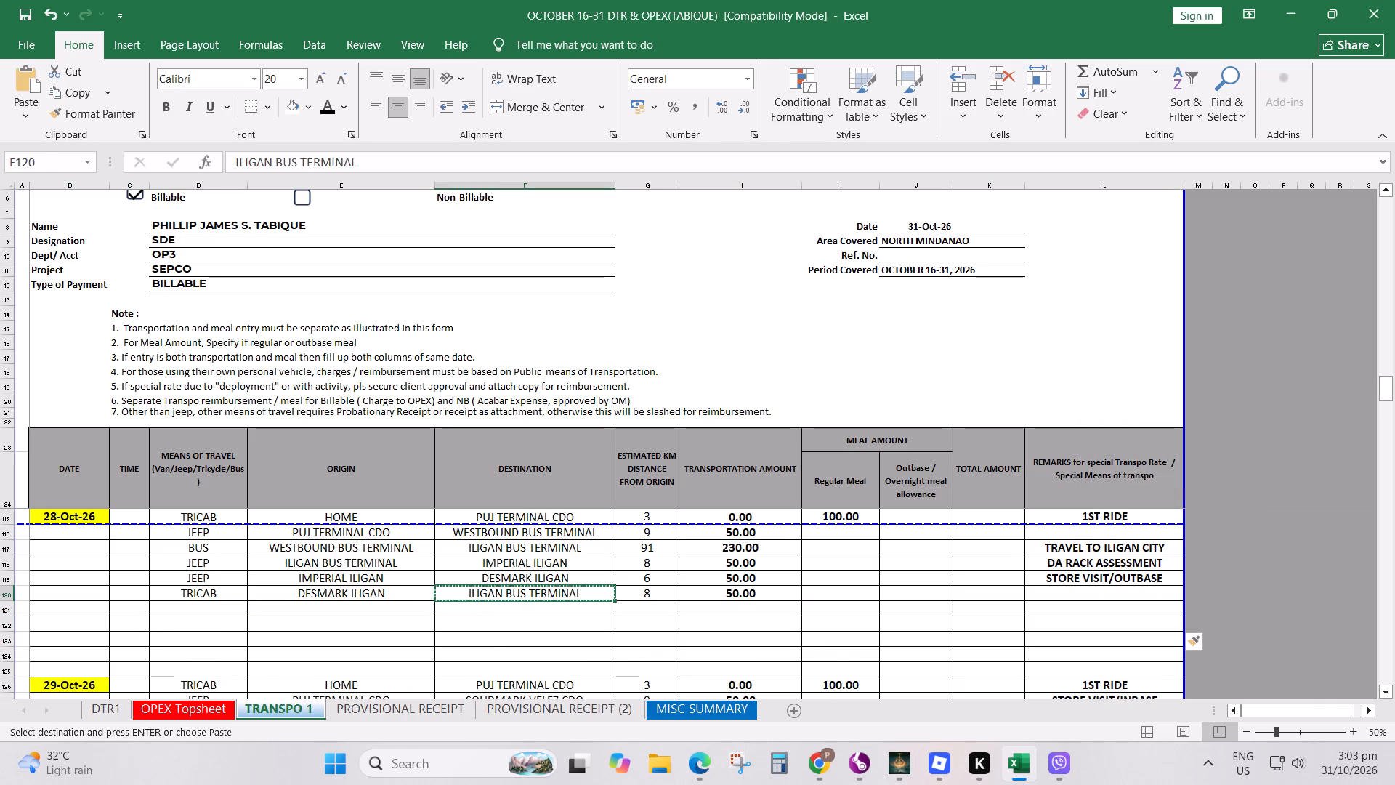
pyautogui.click(358, 611)
pyautogui.hotkey('ctrl', 'v')
# Change the means of travel for the trip starting at DESMARK ILIGAN to JEEP.
pyautogui.click(219, 608)
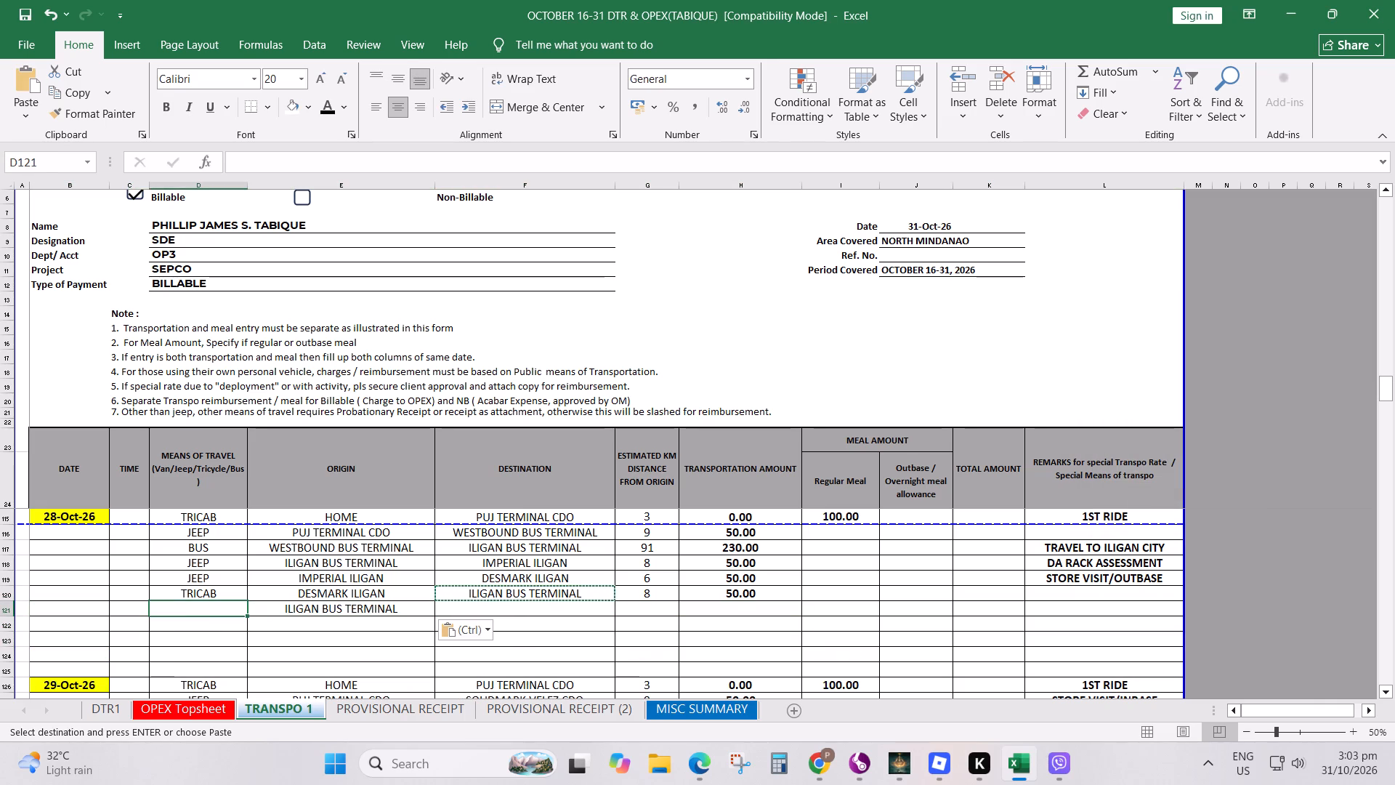
pyautogui.click(219, 595)
pyautogui.press('j')
pyautogui.click(252, 619)
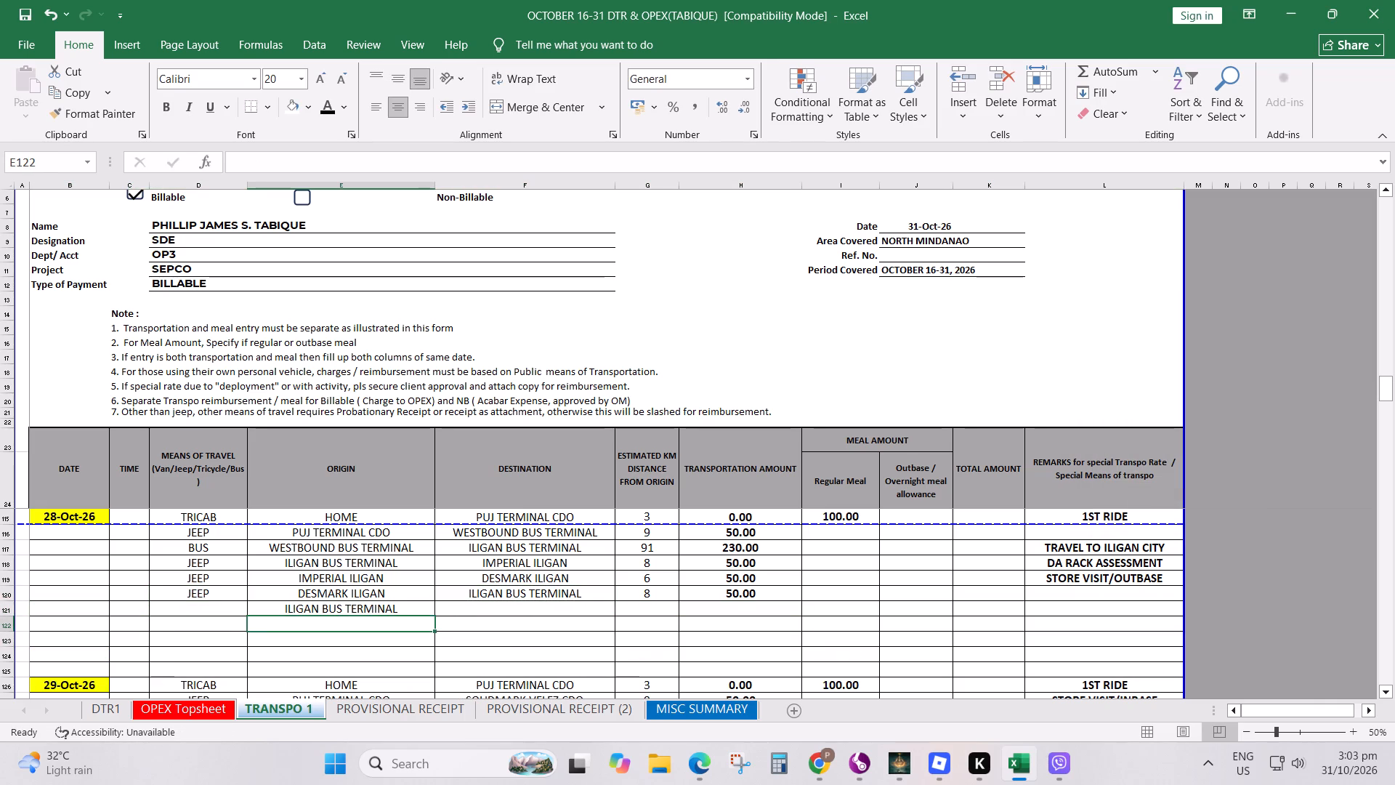
# Set the new trip from ILIGAN BUS TERMINAL to BUS, 91 km, with a transportation amount of 230.
pyautogui.click(212, 611)
pyautogui.write('BU')
pyautogui.click(396, 637)
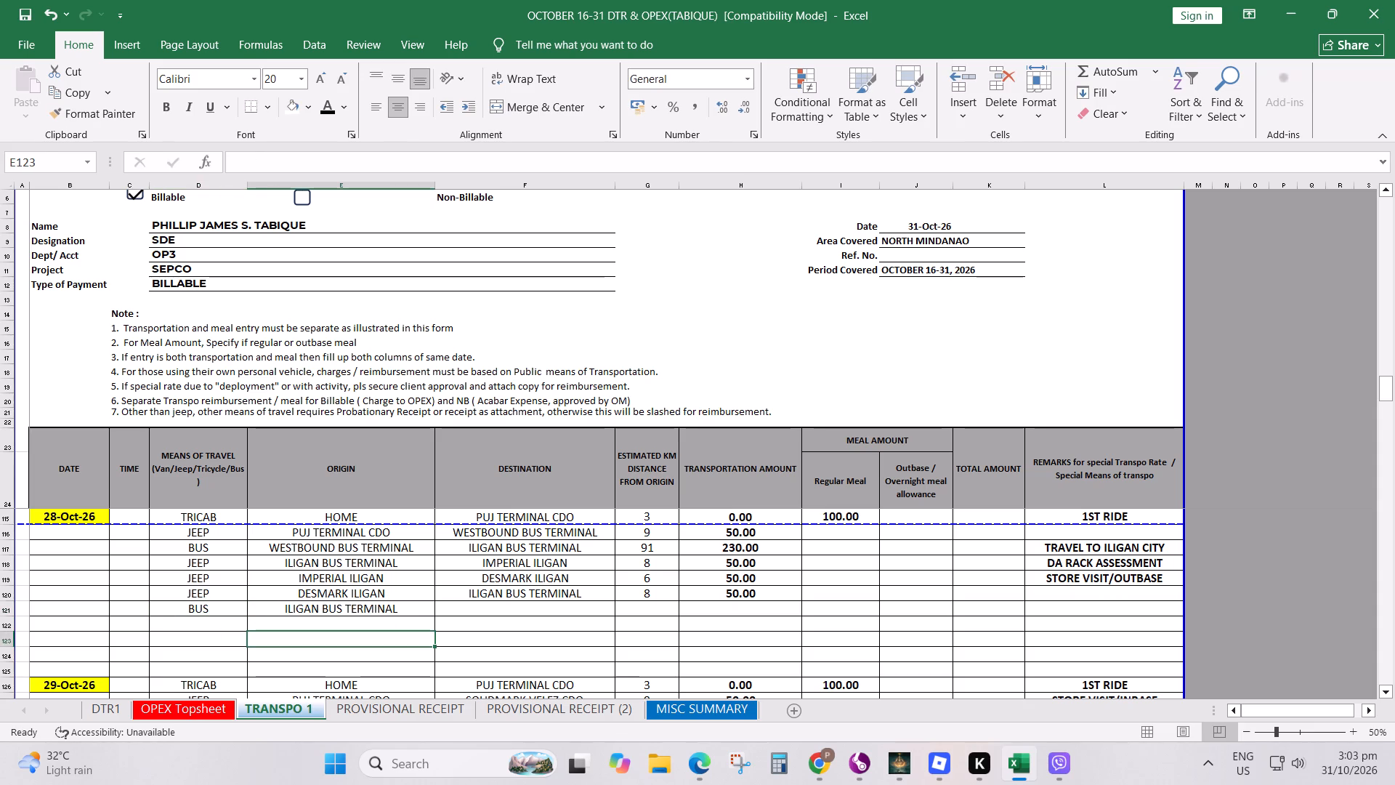
pyautogui.click(655, 548)
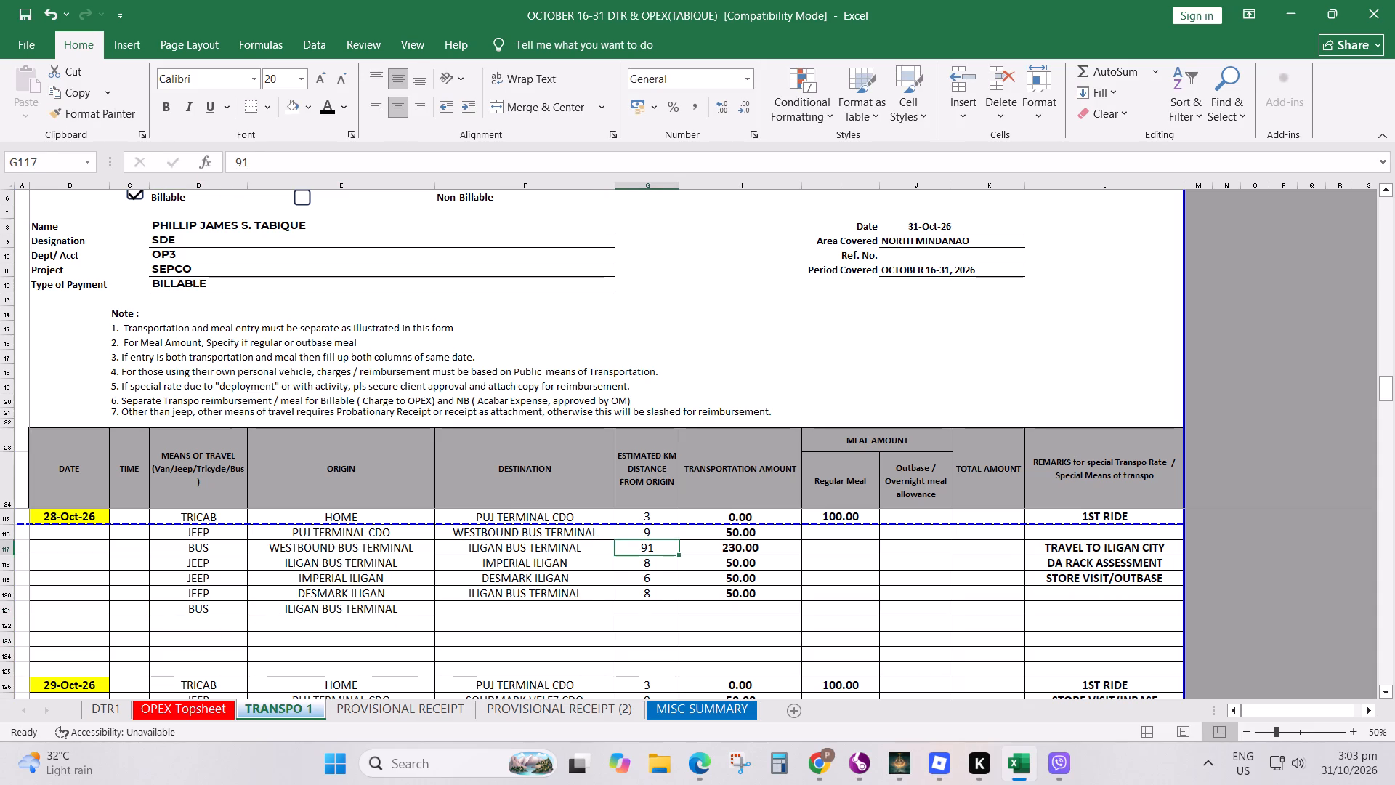
pyautogui.click(646, 612)
pyautogui.write('91')
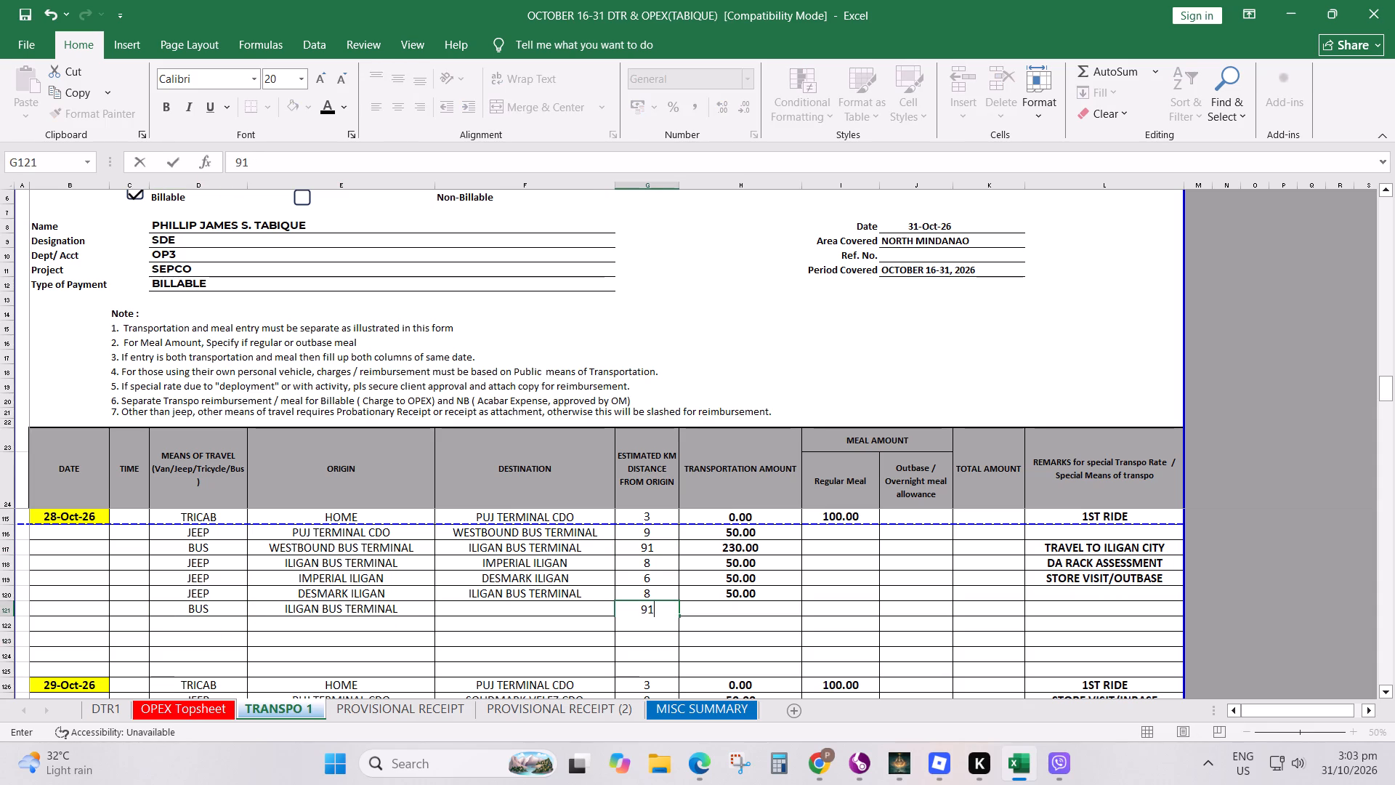
pyautogui.click(708, 603)
pyautogui.write('230')
pyautogui.click(571, 637)
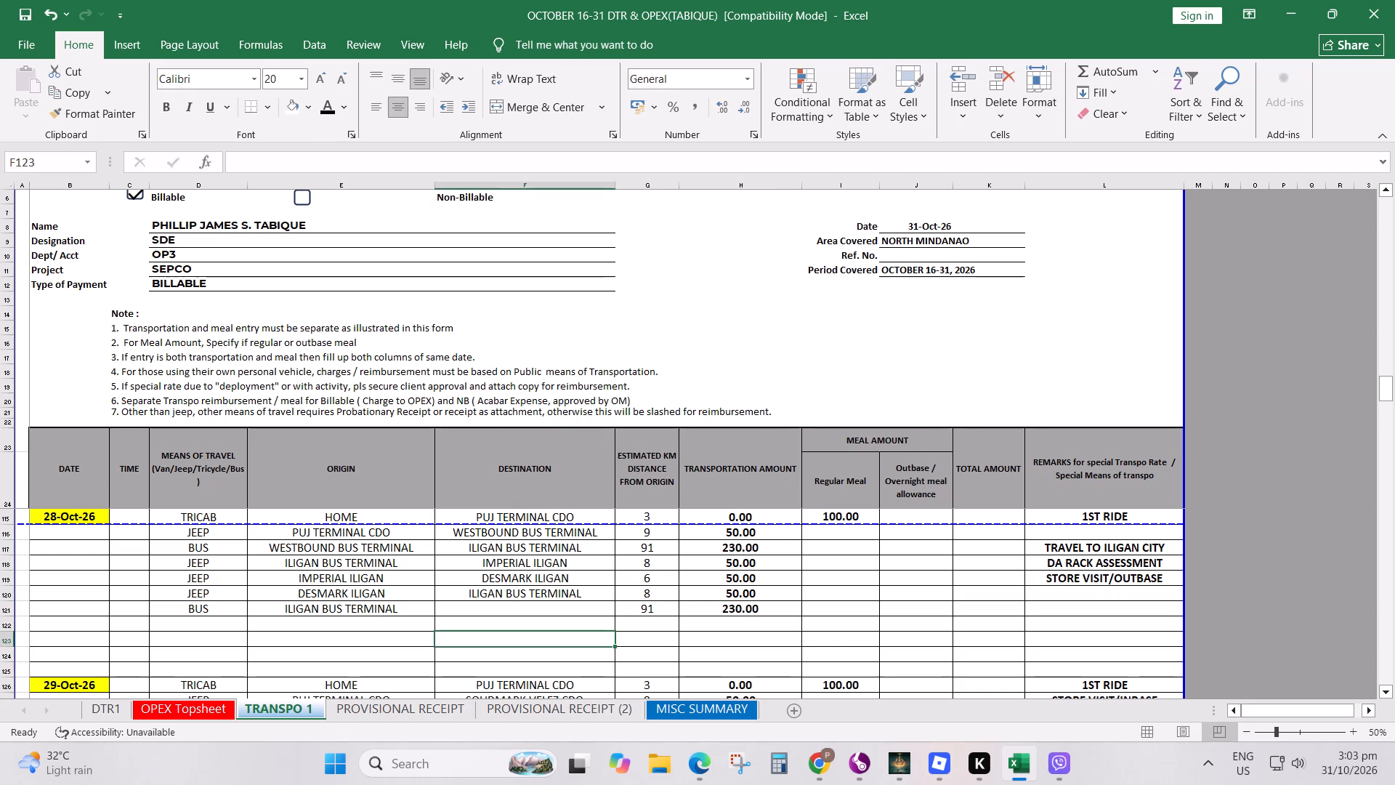
# Extend the 28-Oct outbound bus origin to WESTBOUND BUS TERMINAL CDO and copy it over the preceding jeep trip's destination.
pyautogui.click(547, 597)
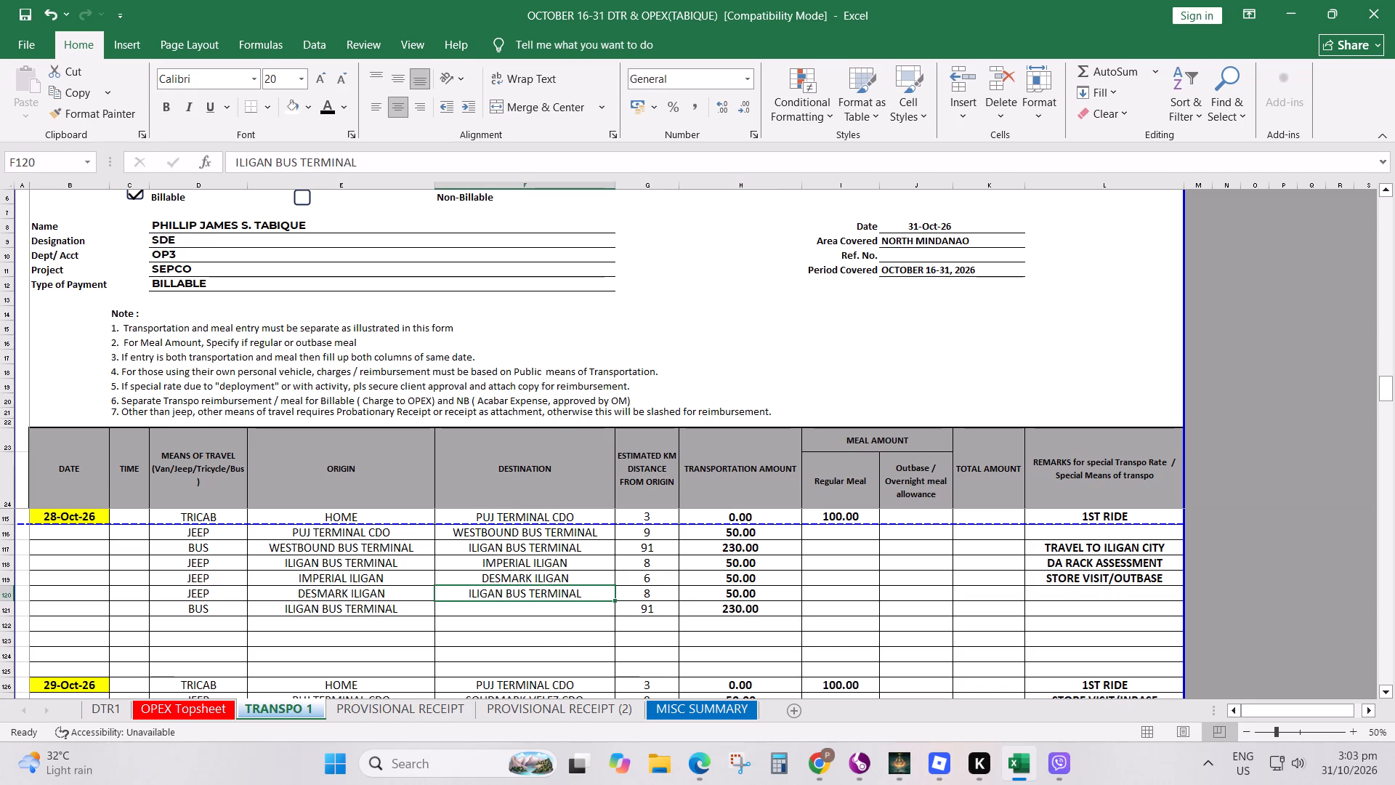
pyautogui.scroll(3, 411, 604)
pyautogui.scroll(-2, 411, 604)
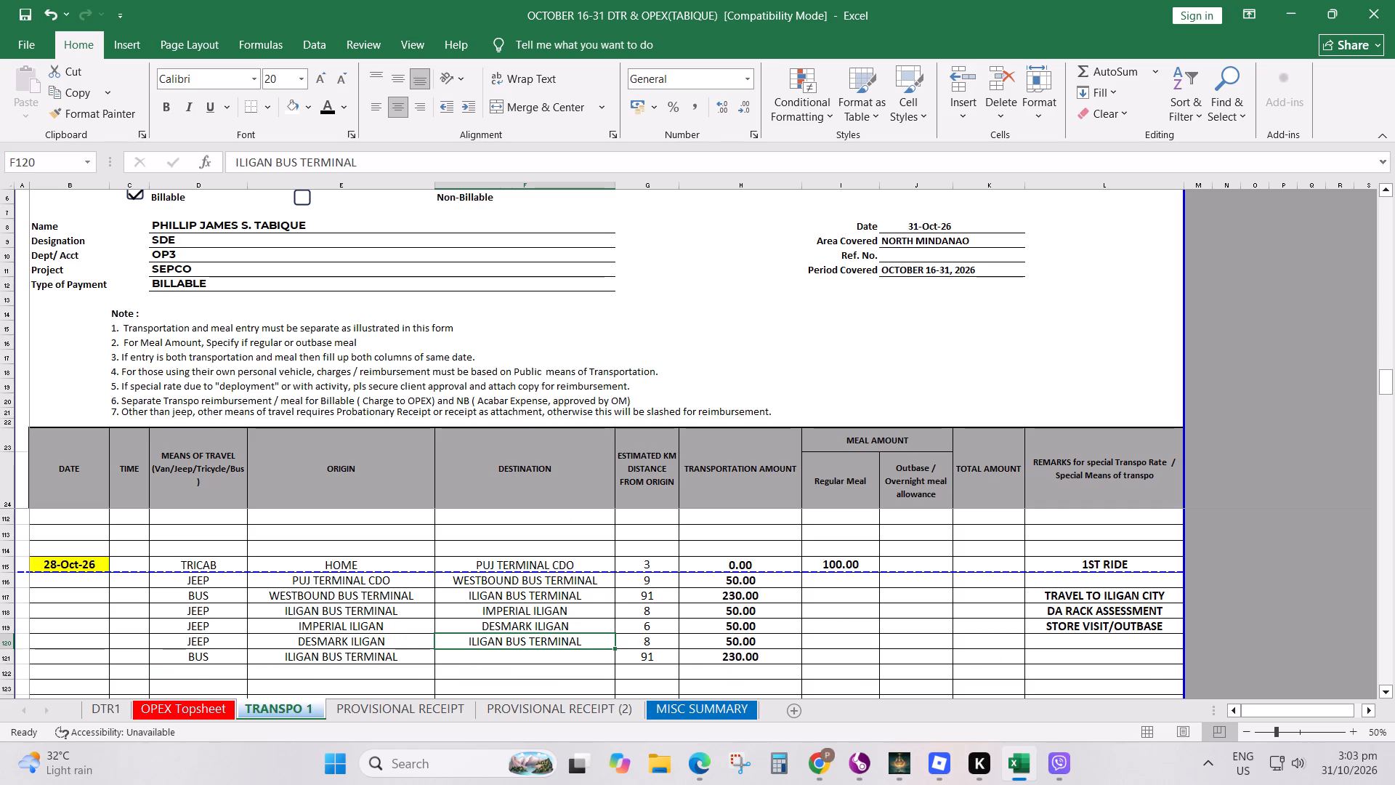
pyautogui.click(405, 595)
pyautogui.click(411, 164)
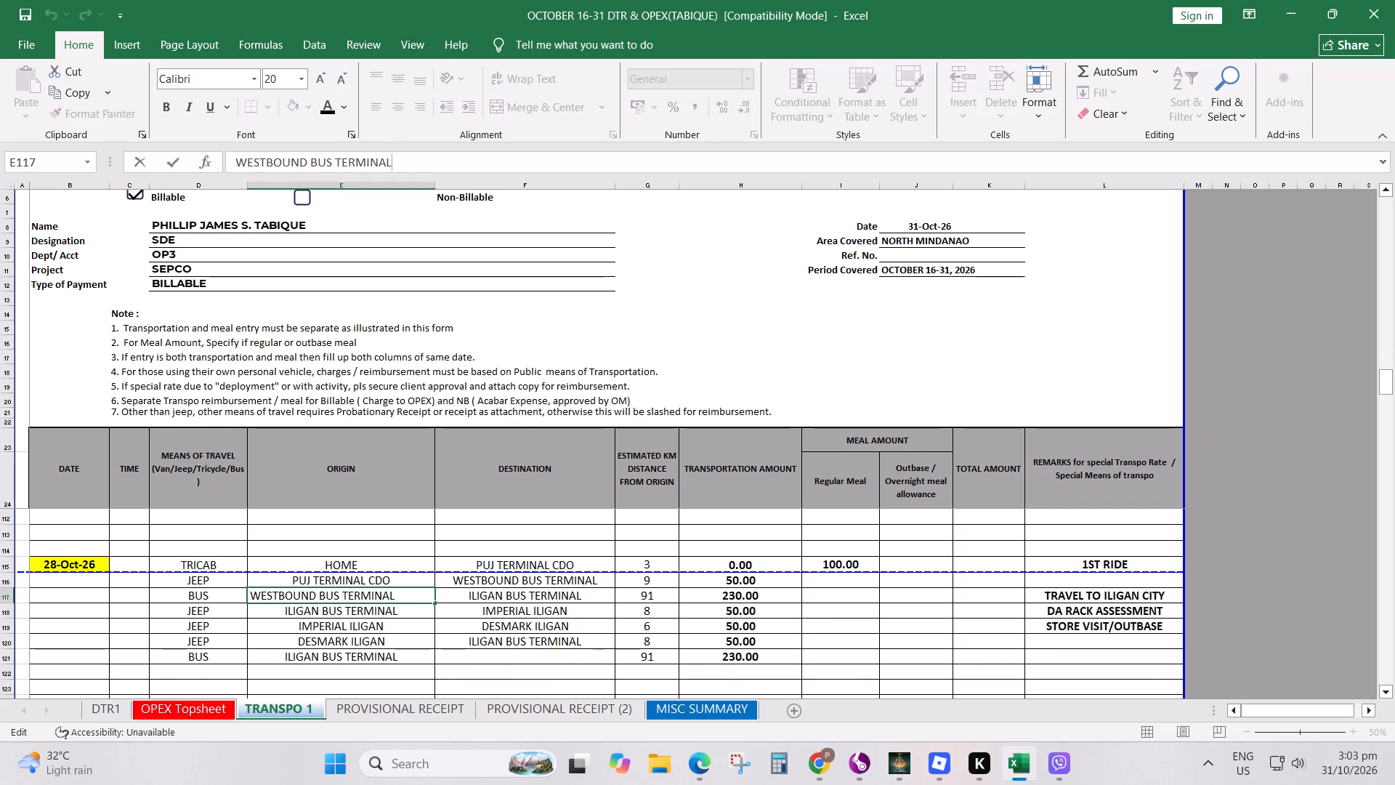
pyautogui.press('space')
pyautogui.write('CDO')
pyautogui.click(387, 645)
pyautogui.click(380, 594)
pyautogui.hotkey('ctrl', 'c')
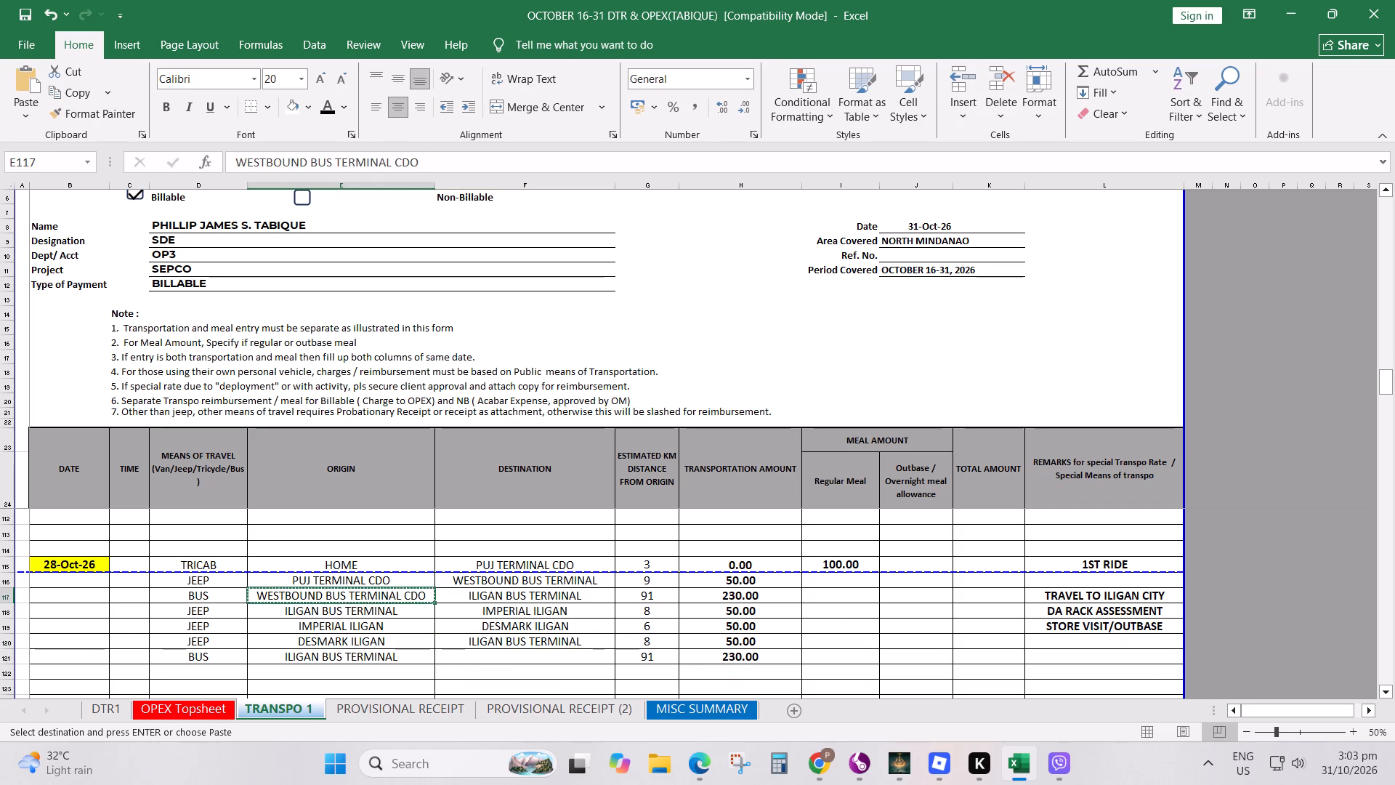
pyautogui.click(540, 584)
pyautogui.hotkey('ctrl', 'v')
# Fill the return bus trip's destination with the copied WESTBOUND BUS TERMINAL CDO.
pyautogui.doubleClick(506, 657)
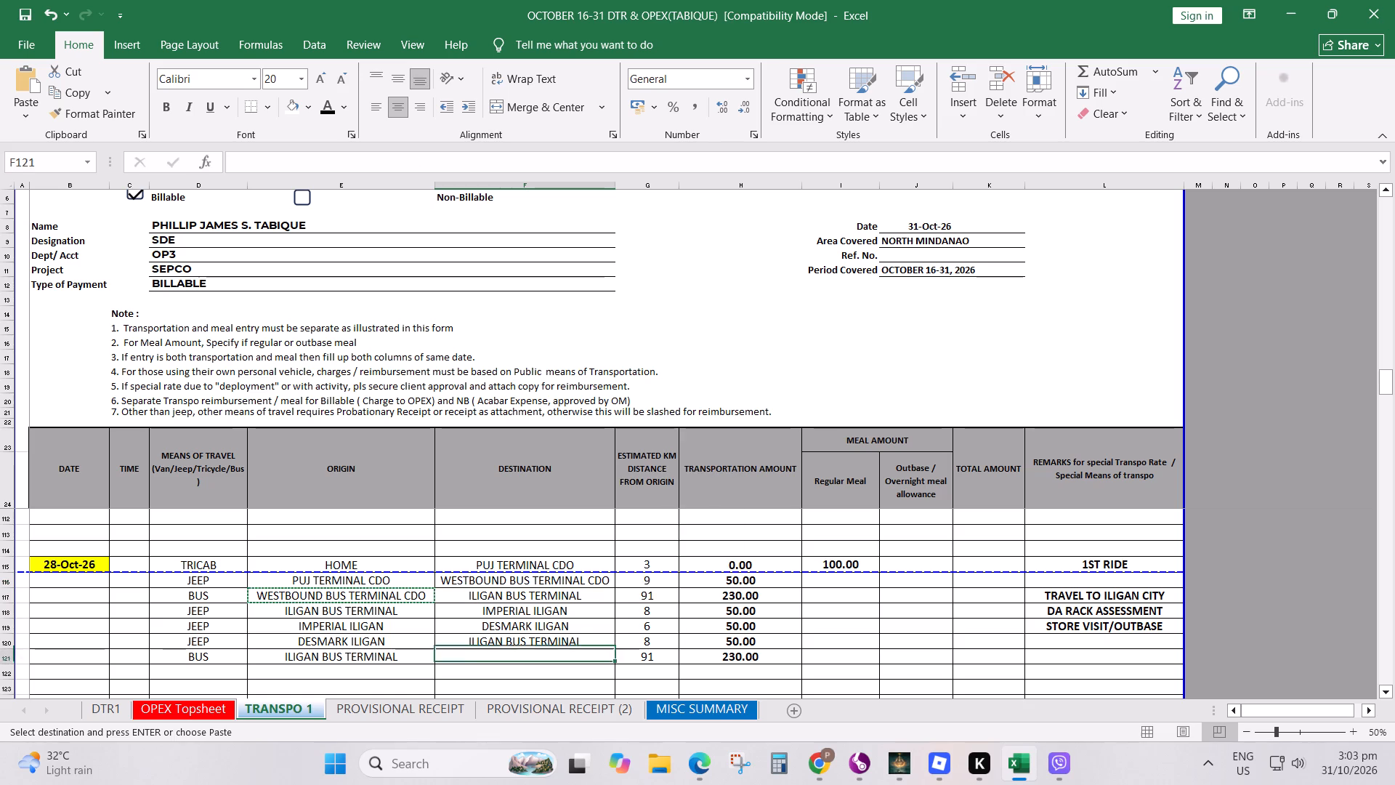
pyautogui.hotkey('ctrl', 'v')
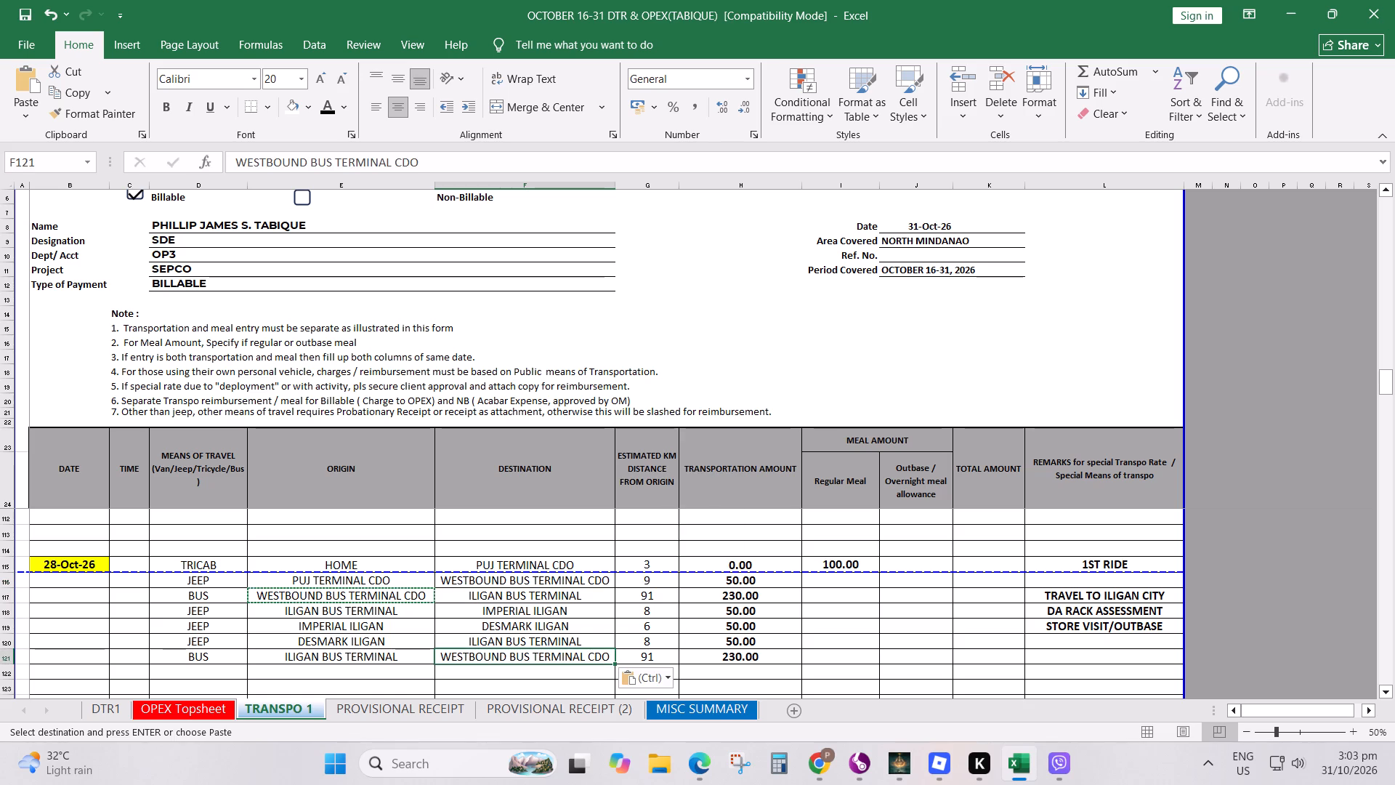
# Add a JEEP trip below the return bus trip, from WESTBOUND BUS TERMINAL CDO to PUJ TERMINAL CDO.
pyautogui.click(403, 676)
pyautogui.hotkey('ctrl', 'v')
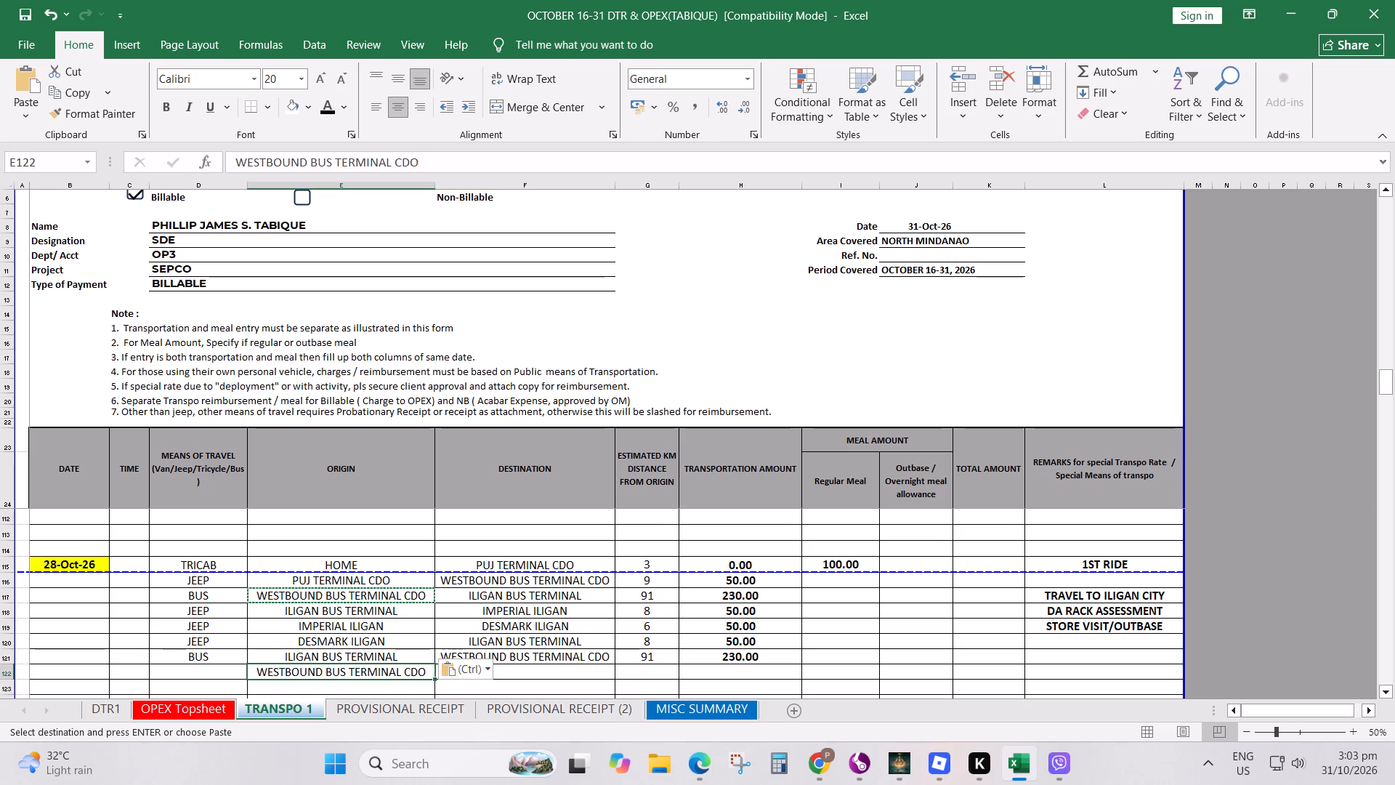
pyautogui.click(214, 670)
pyautogui.press('j')
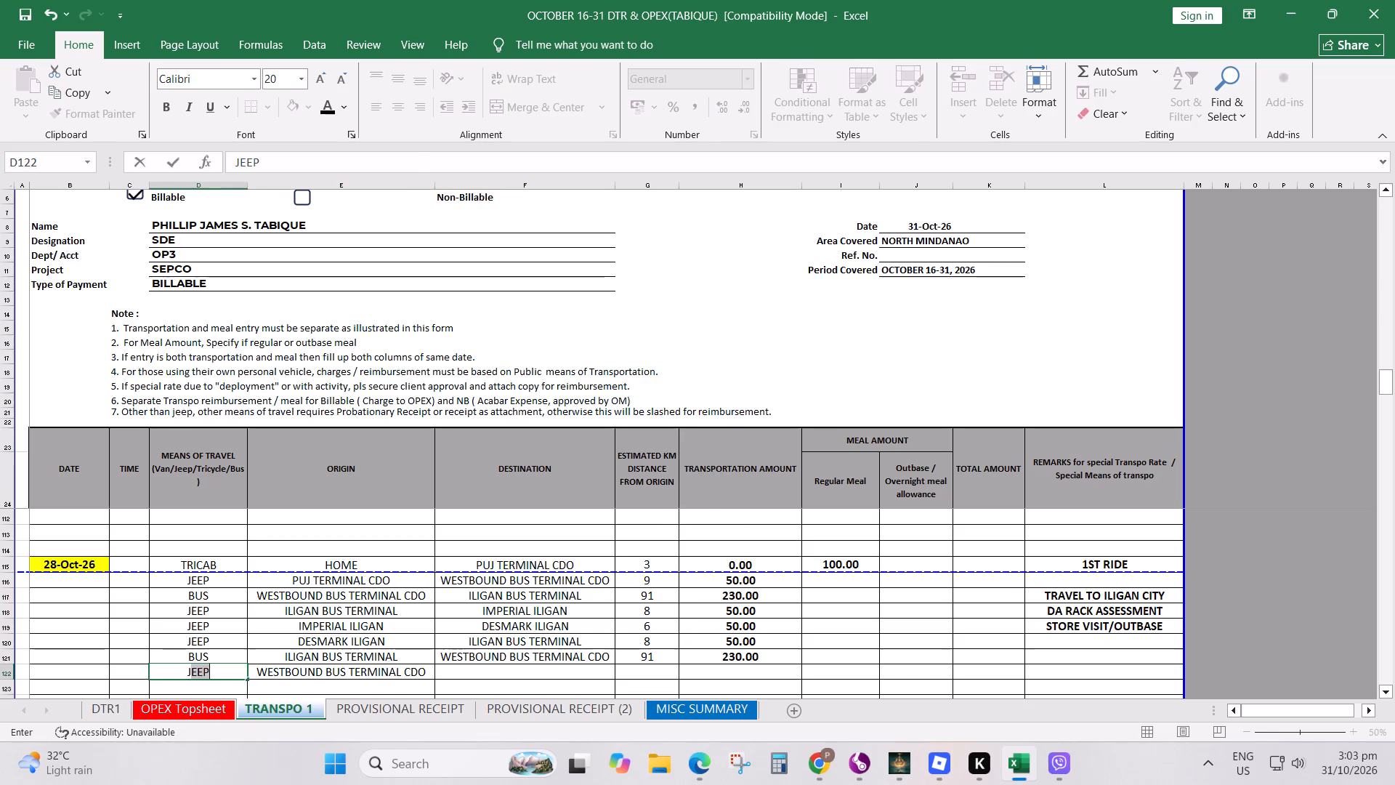
pyautogui.click(490, 568)
pyautogui.hotkey('ctrl', 'c')
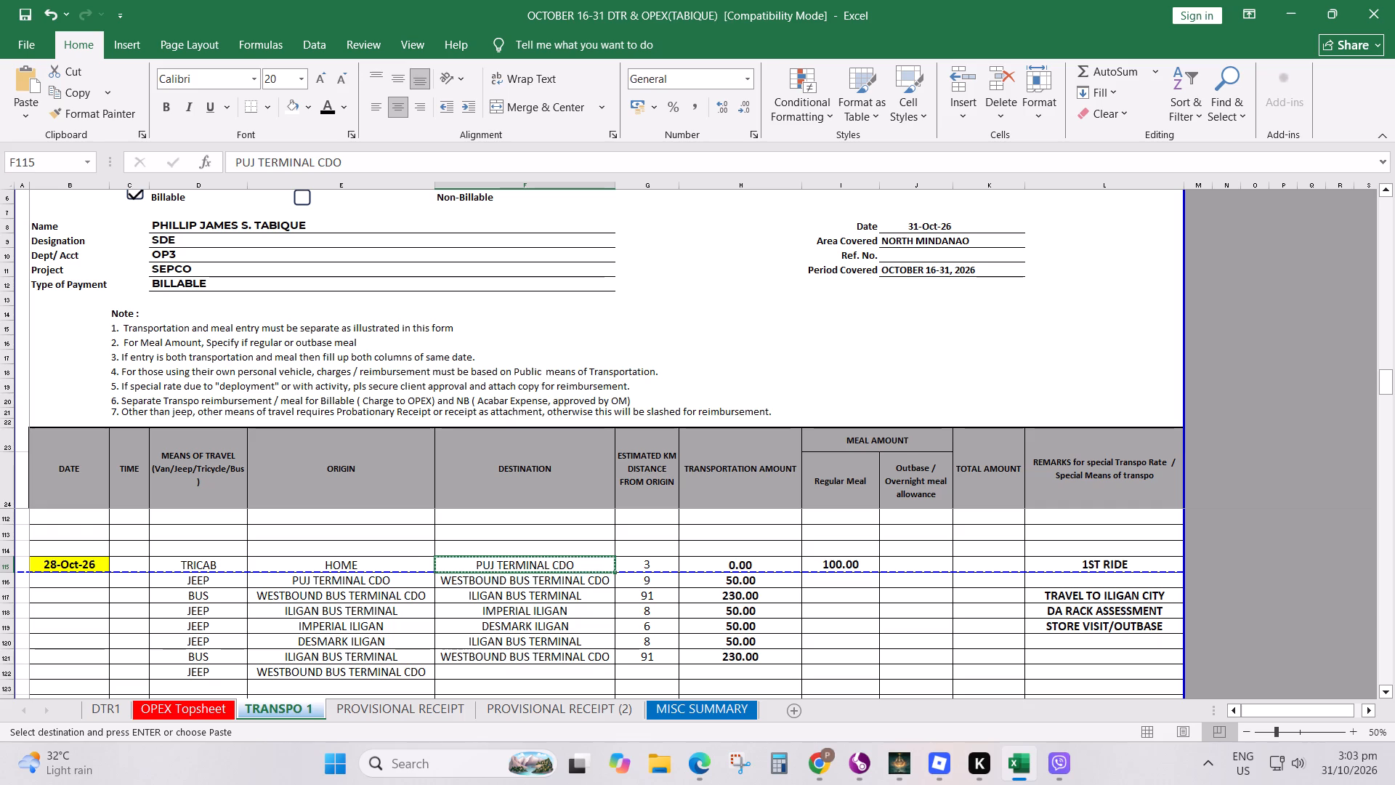
pyautogui.click(509, 672)
pyautogui.hotkey('ctrl', 'v')
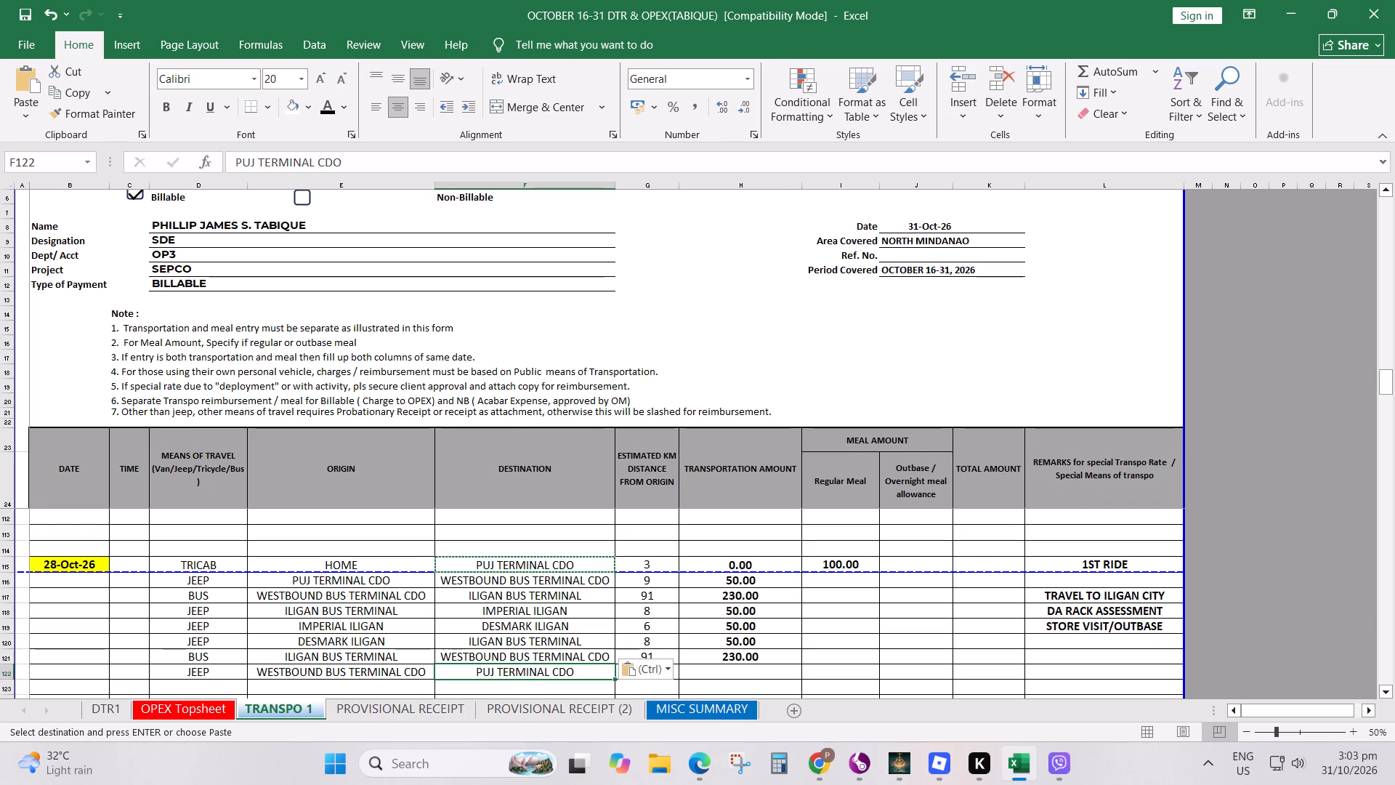
# Set the return jeep trip to PUJ TERMINAL CDO to 9 km and its transportation amount to 50.
pyautogui.click(830, 659)
pyautogui.click(684, 675)
pyautogui.click(676, 675)
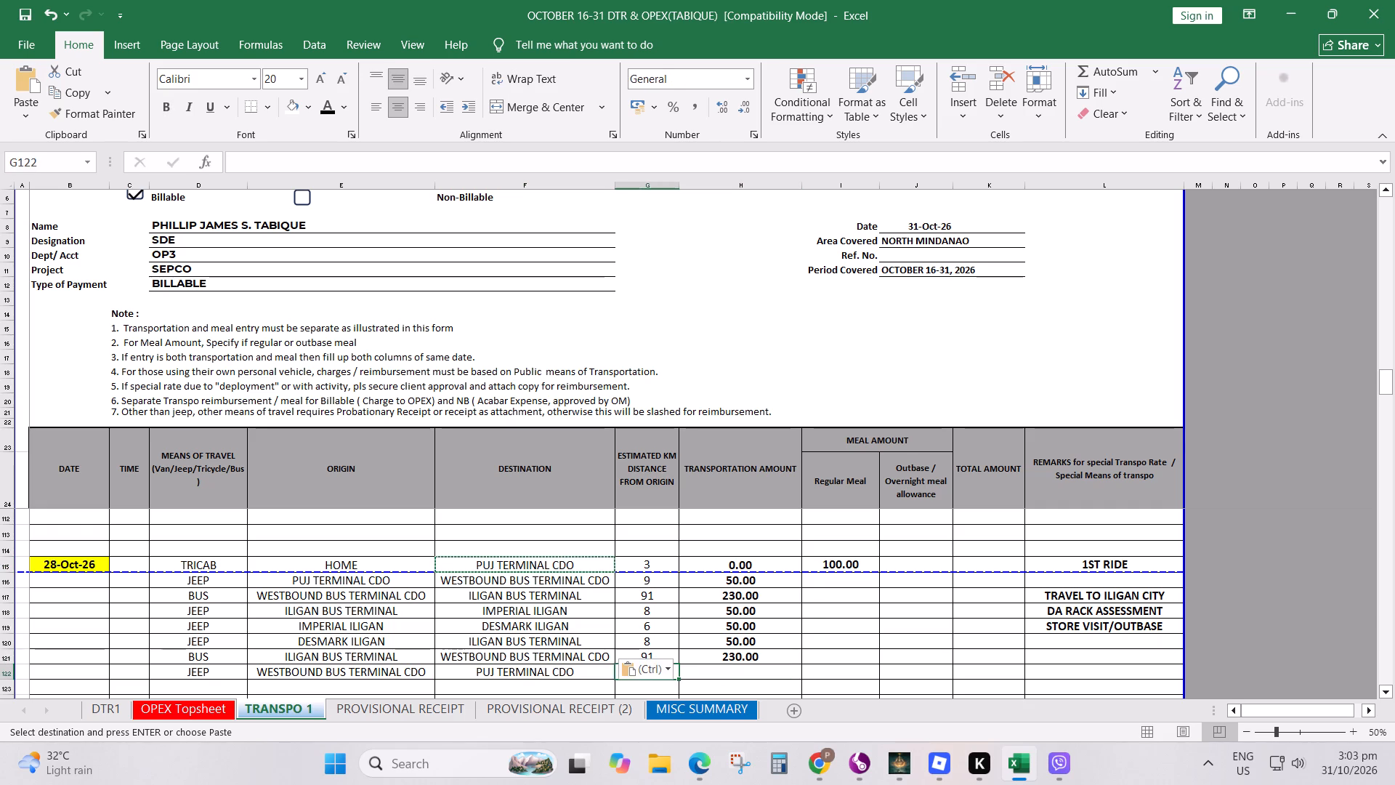
pyautogui.press('Escape')
pyautogui.press('9')
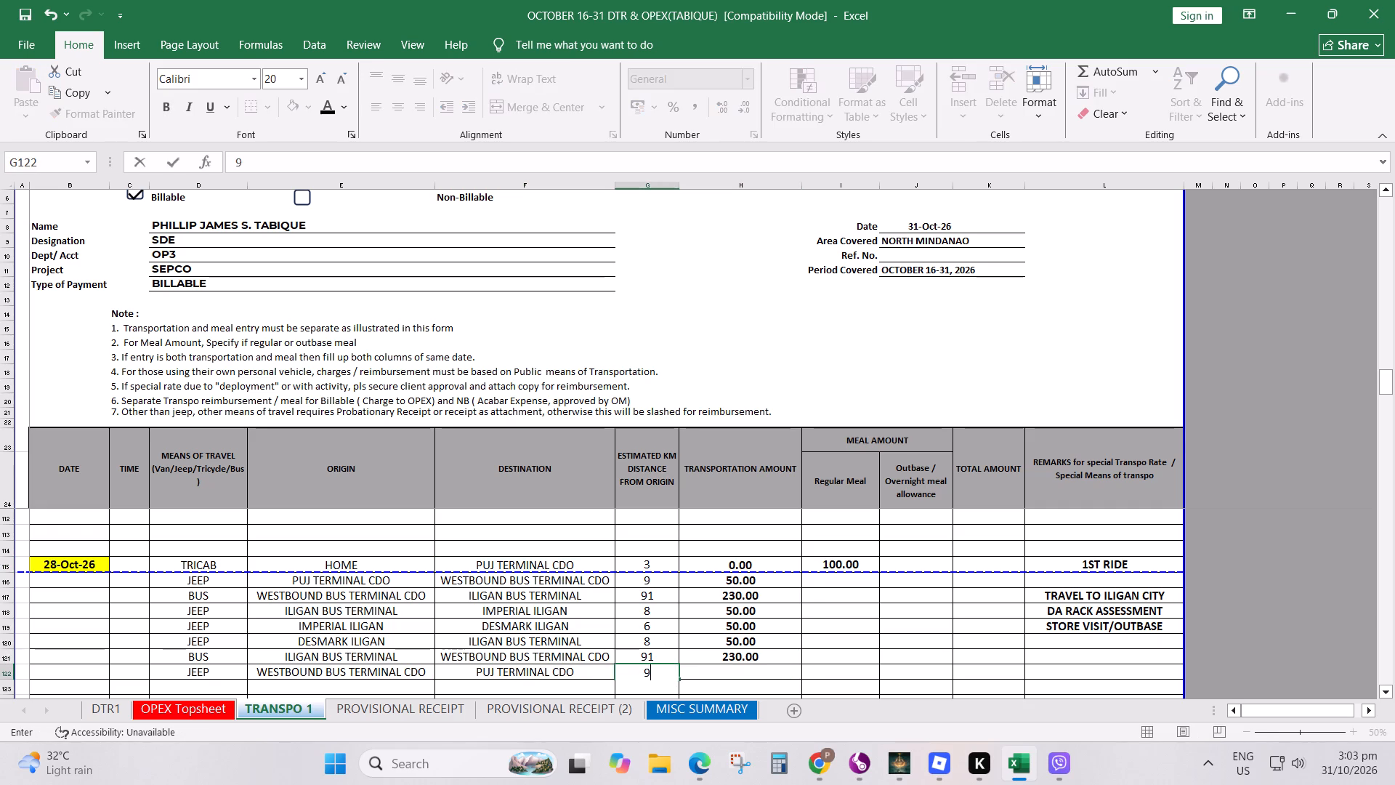
pyautogui.click(717, 672)
pyautogui.write('50')
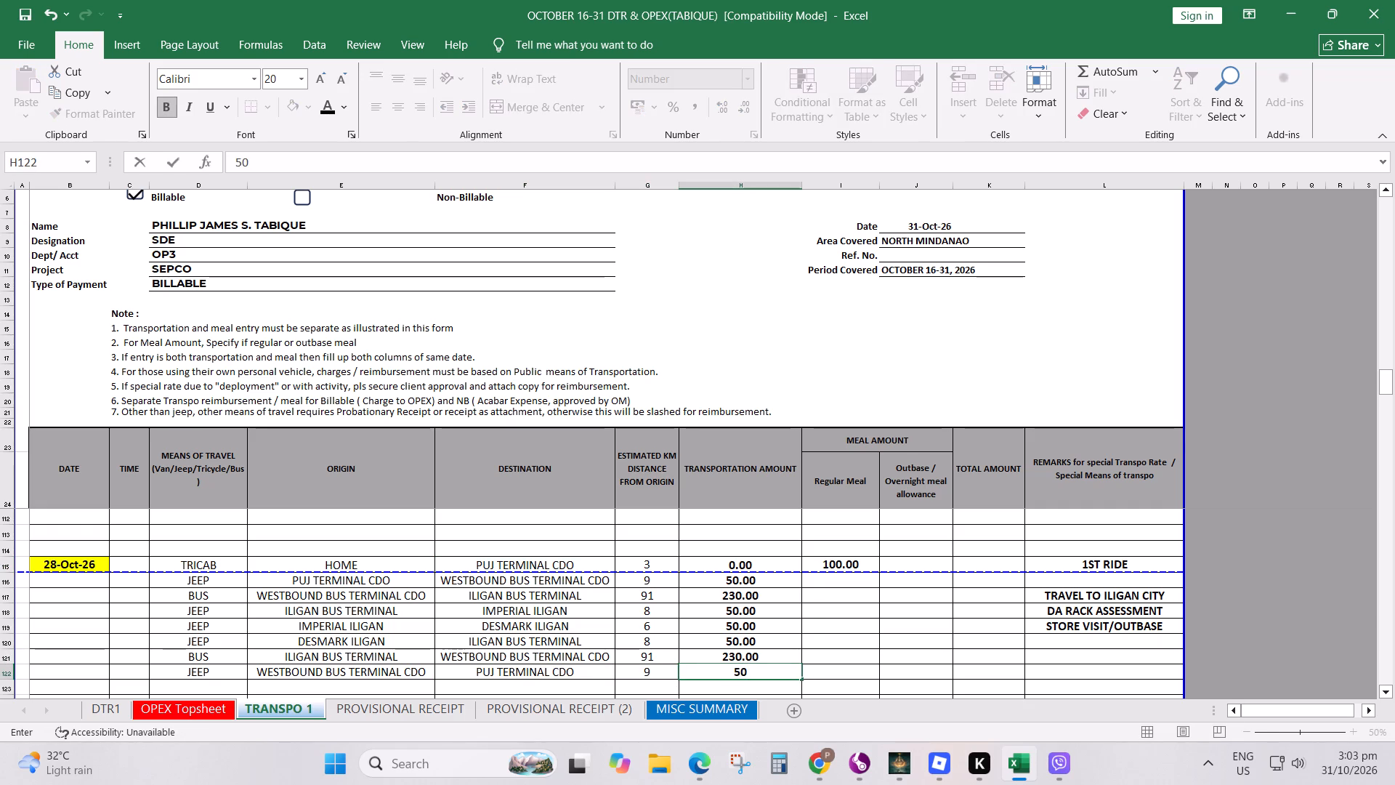
pyautogui.click(815, 648)
# Enter the remark TRAVEL BACK TO CDO for the bus trip from ILIGAN BUS TERMINAL.
pyautogui.scroll(-1, 690, 611)
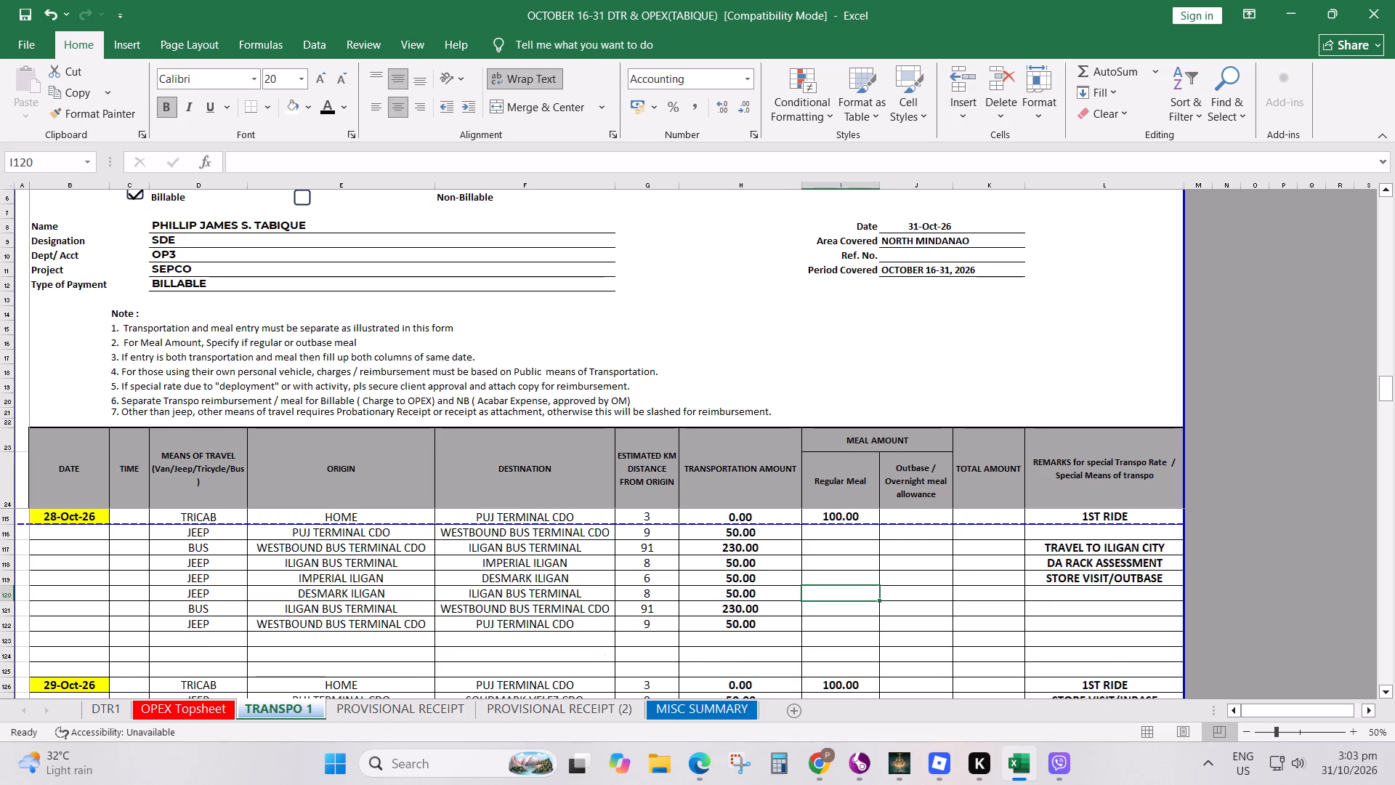
pyautogui.click(1054, 612)
pyautogui.write('TRAVEL BACK TO CDO')
pyautogui.click(928, 620)
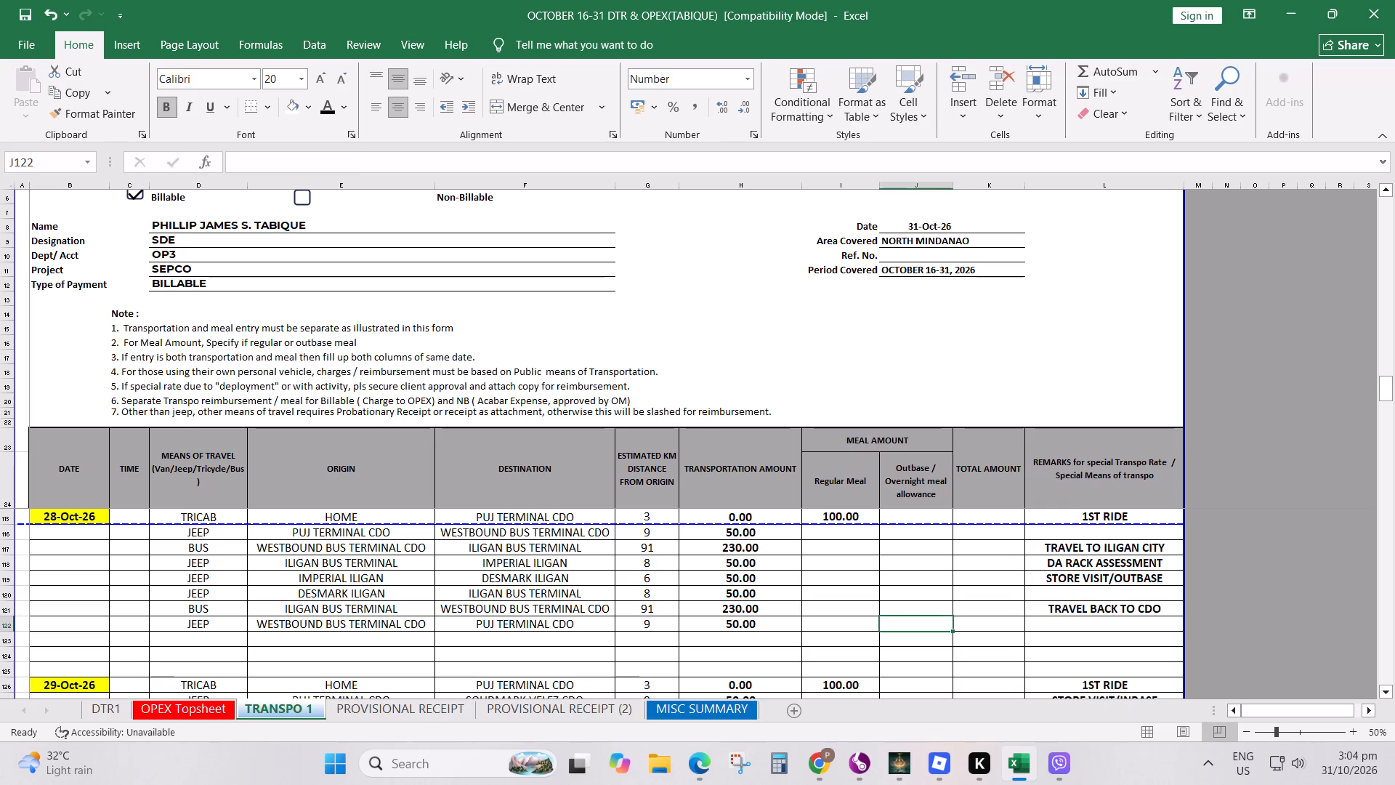
# Add a TRICAB trip from PUJ TERMINAL CDO to HOME in the row below the return jeep trip.
pyautogui.click(555, 613)
pyautogui.hotkey('ctrl', 'c')
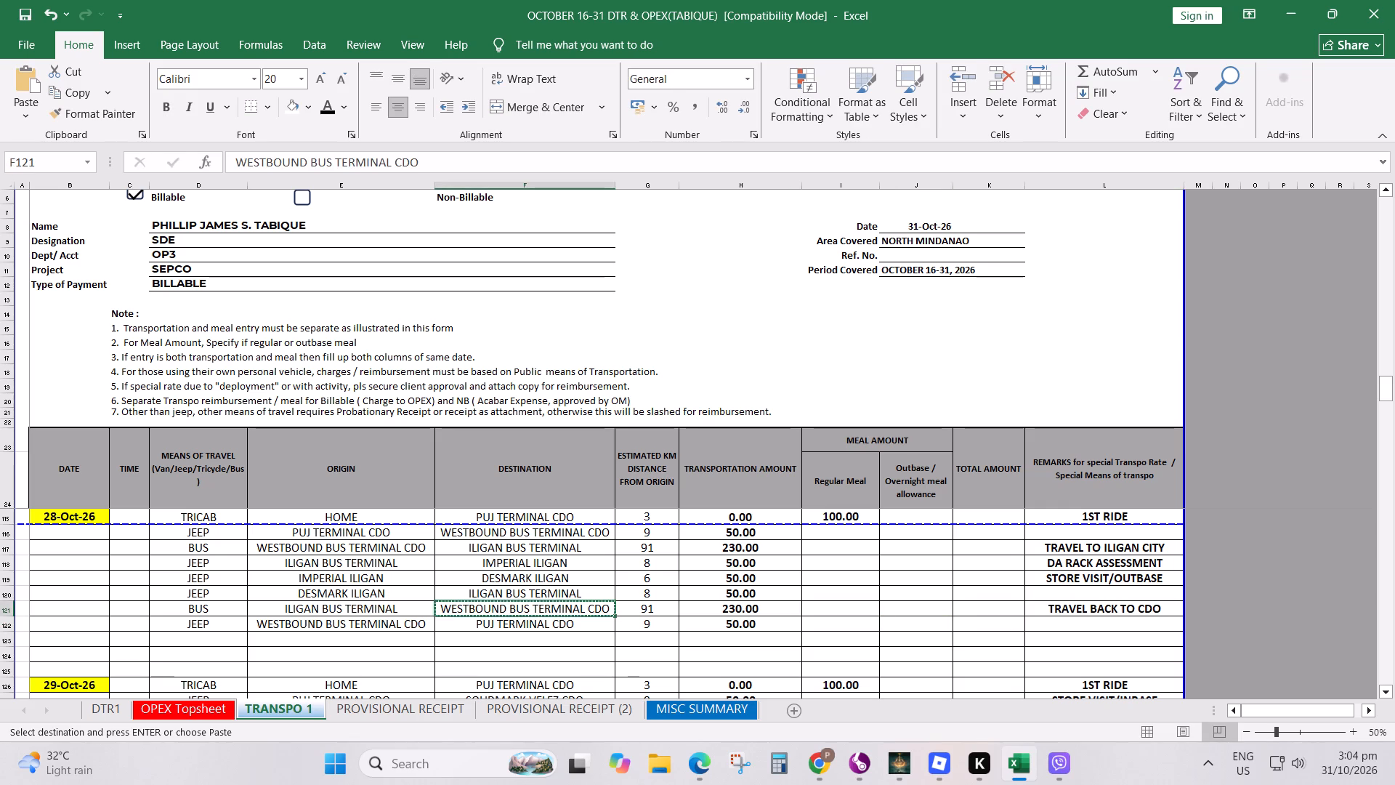
pyautogui.click(531, 627)
pyautogui.hotkey('ctrl', 'c')
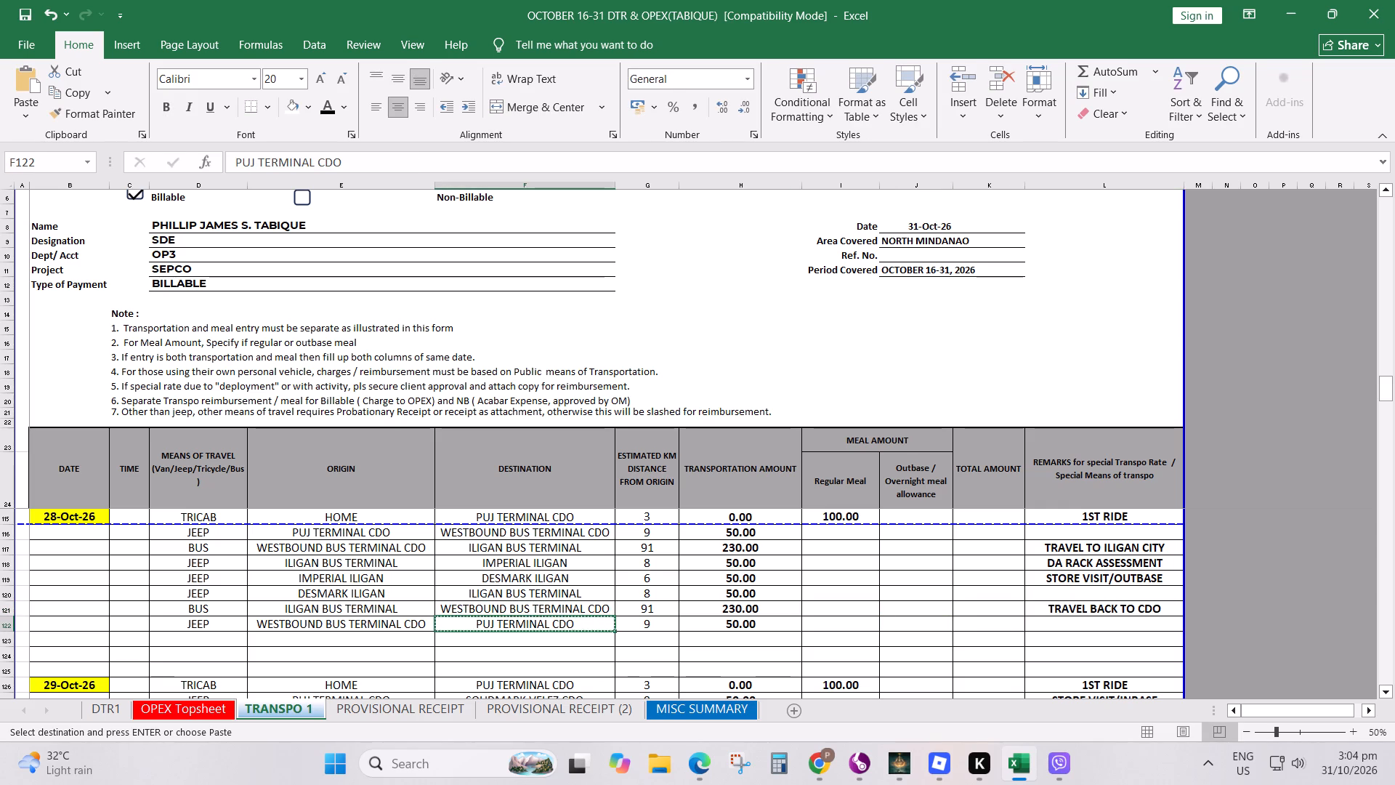
pyautogui.click(283, 641)
pyautogui.hotkey('ctrl', 'v')
pyautogui.click(223, 638)
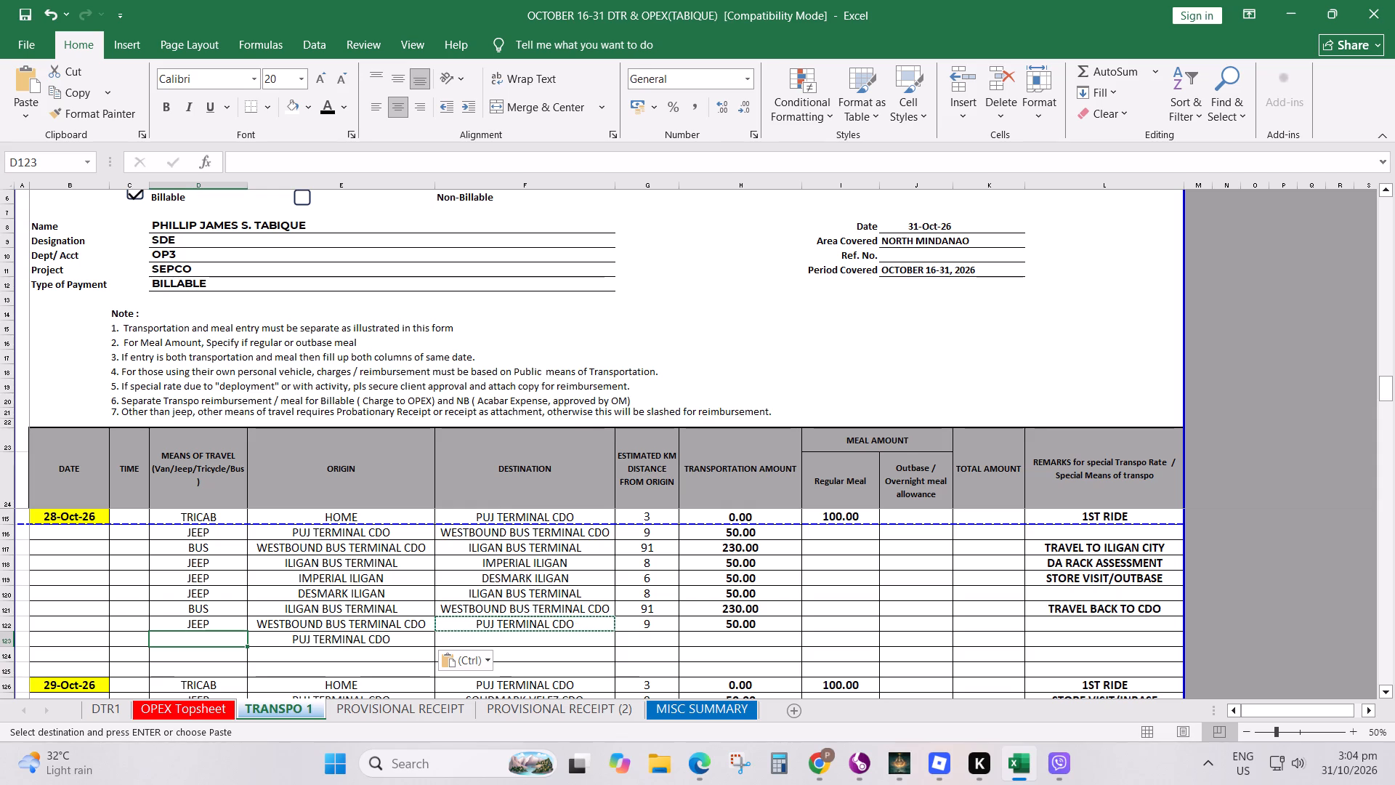
pyautogui.press('t')
pyautogui.click(477, 645)
pyautogui.write('HO')
pyautogui.write('ME')
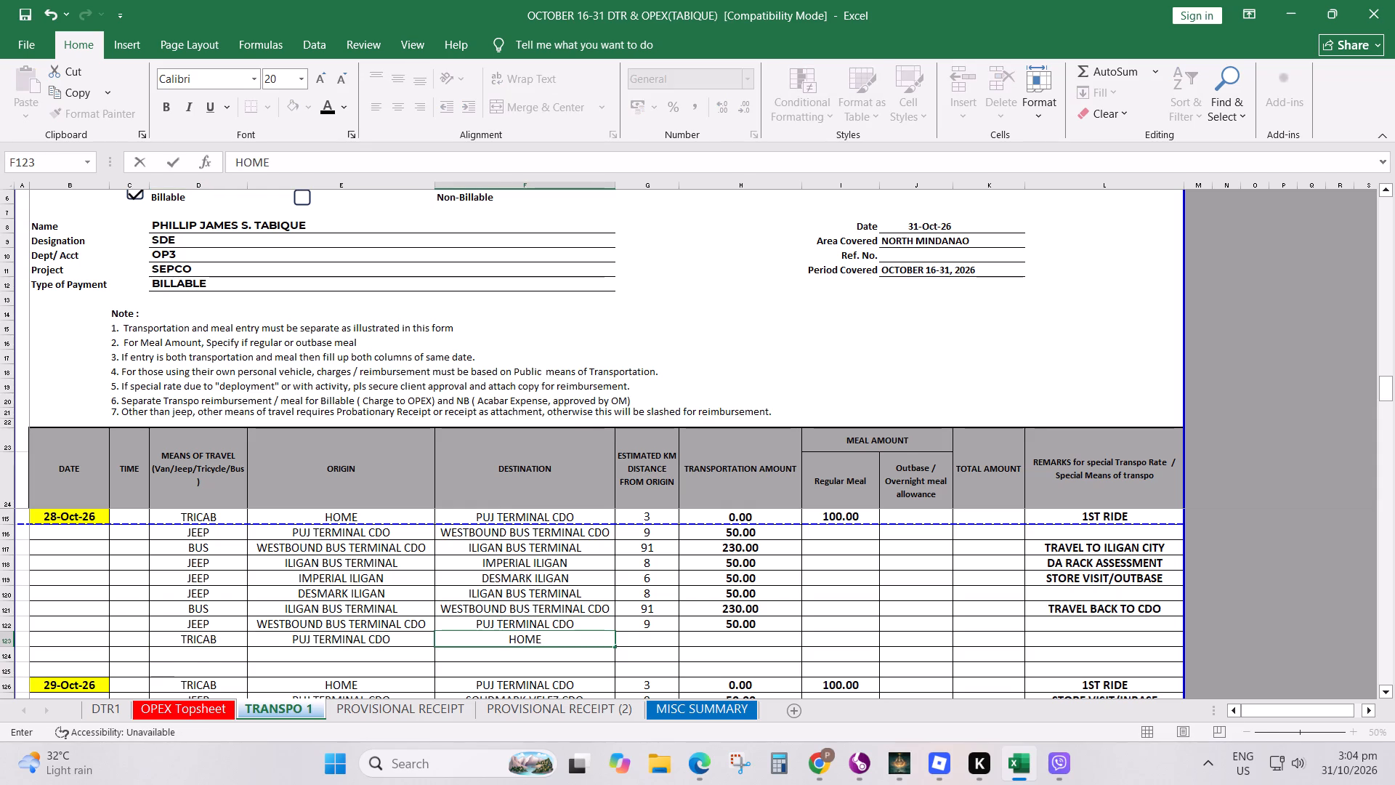
# Set the tricab trip to HOME to 3 km and its transportation amount to 0.
pyautogui.click(633, 642)
pyautogui.press('3')
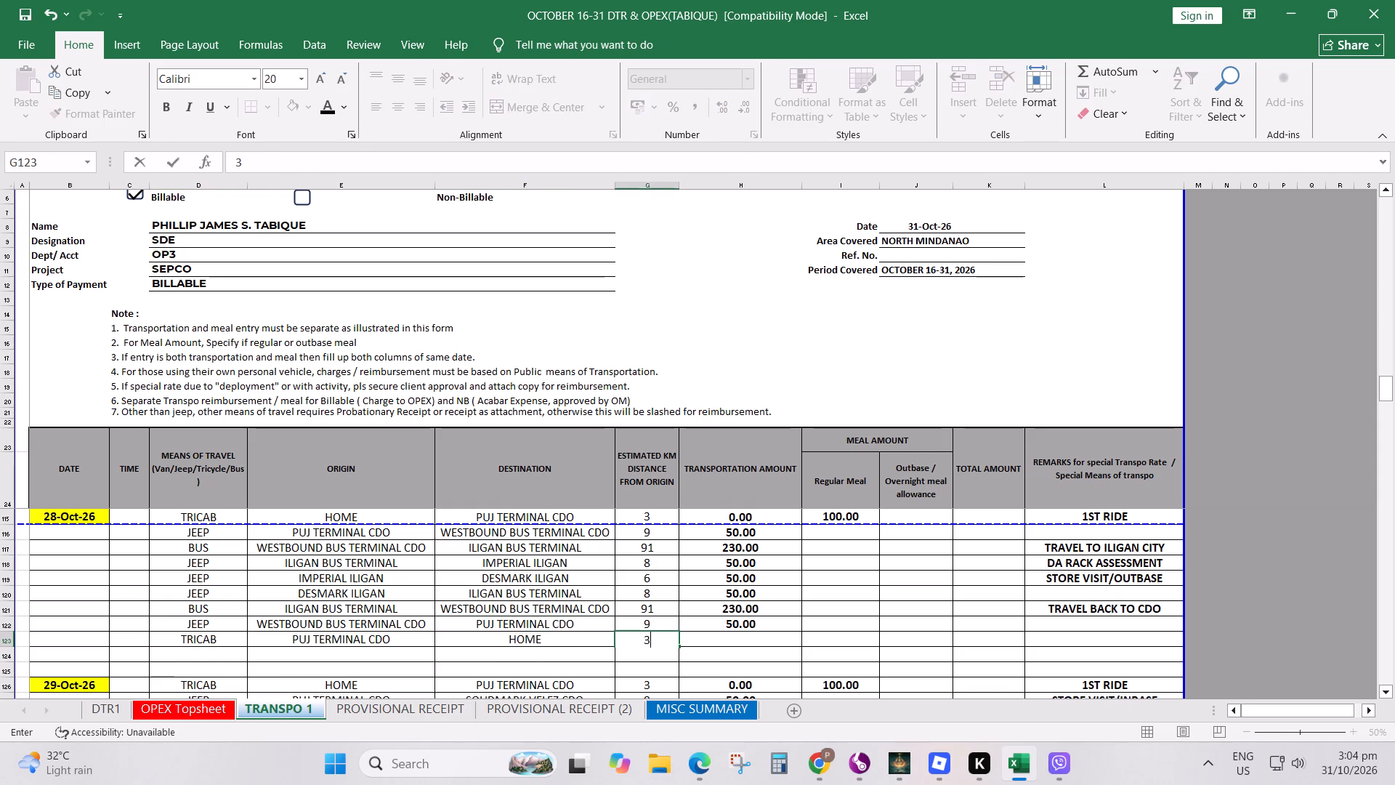
pyautogui.click(743, 643)
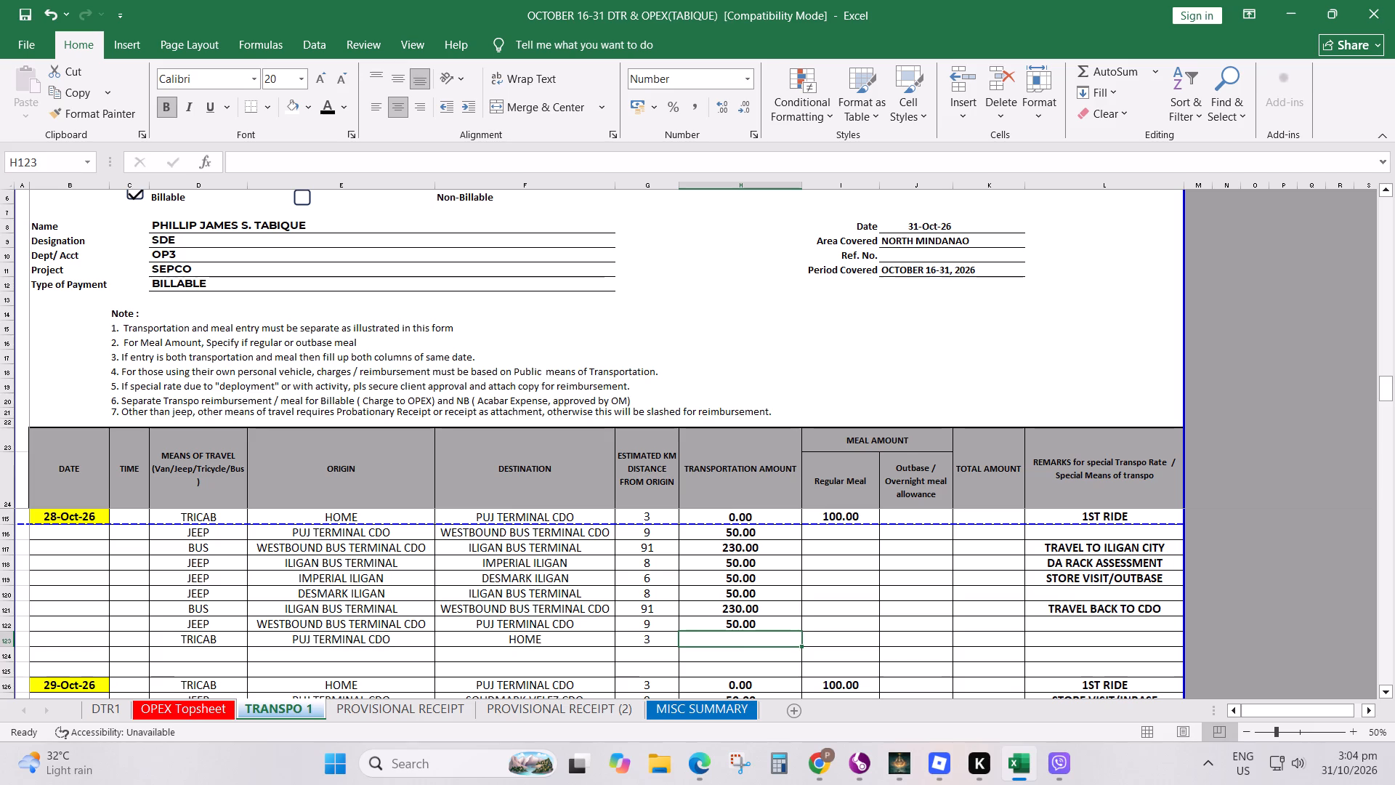
pyautogui.press('0')
pyautogui.click(939, 643)
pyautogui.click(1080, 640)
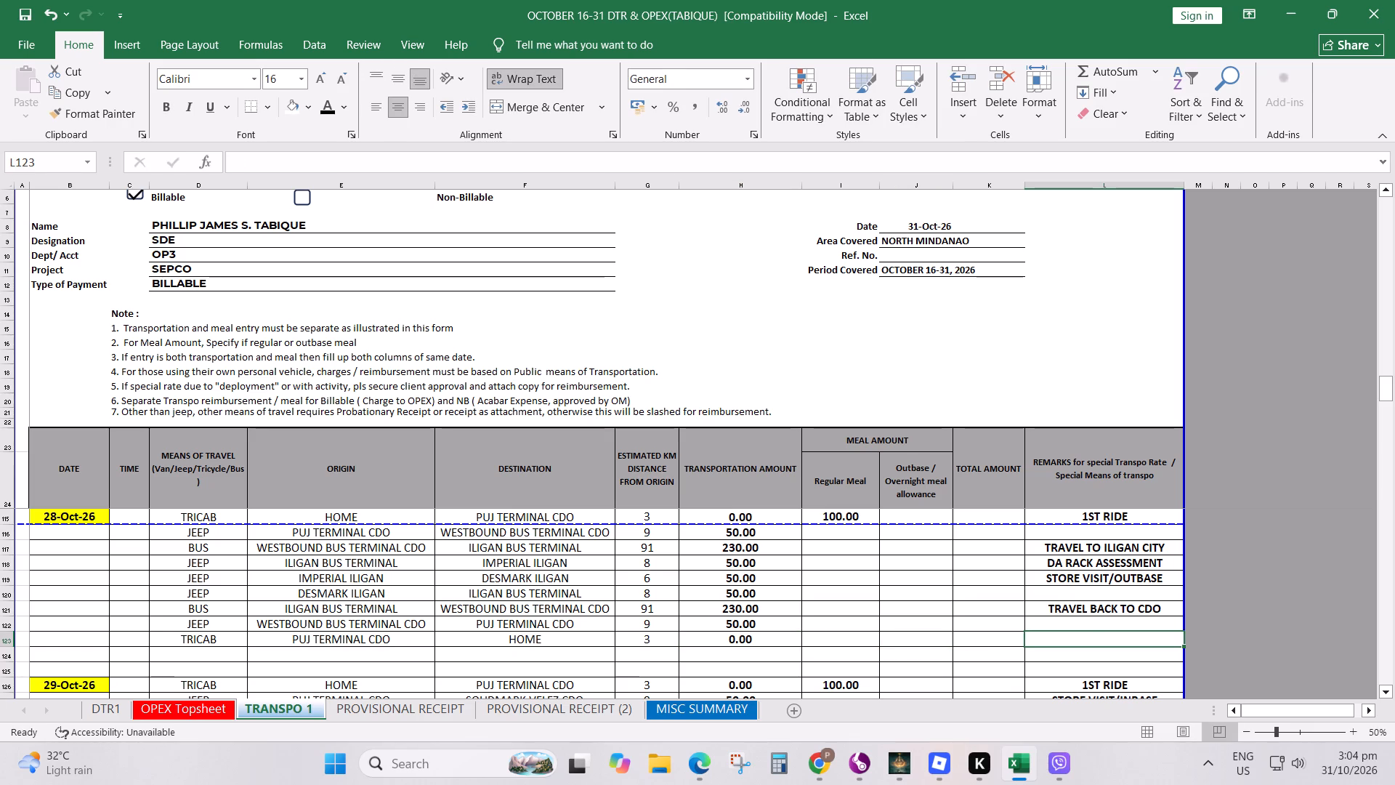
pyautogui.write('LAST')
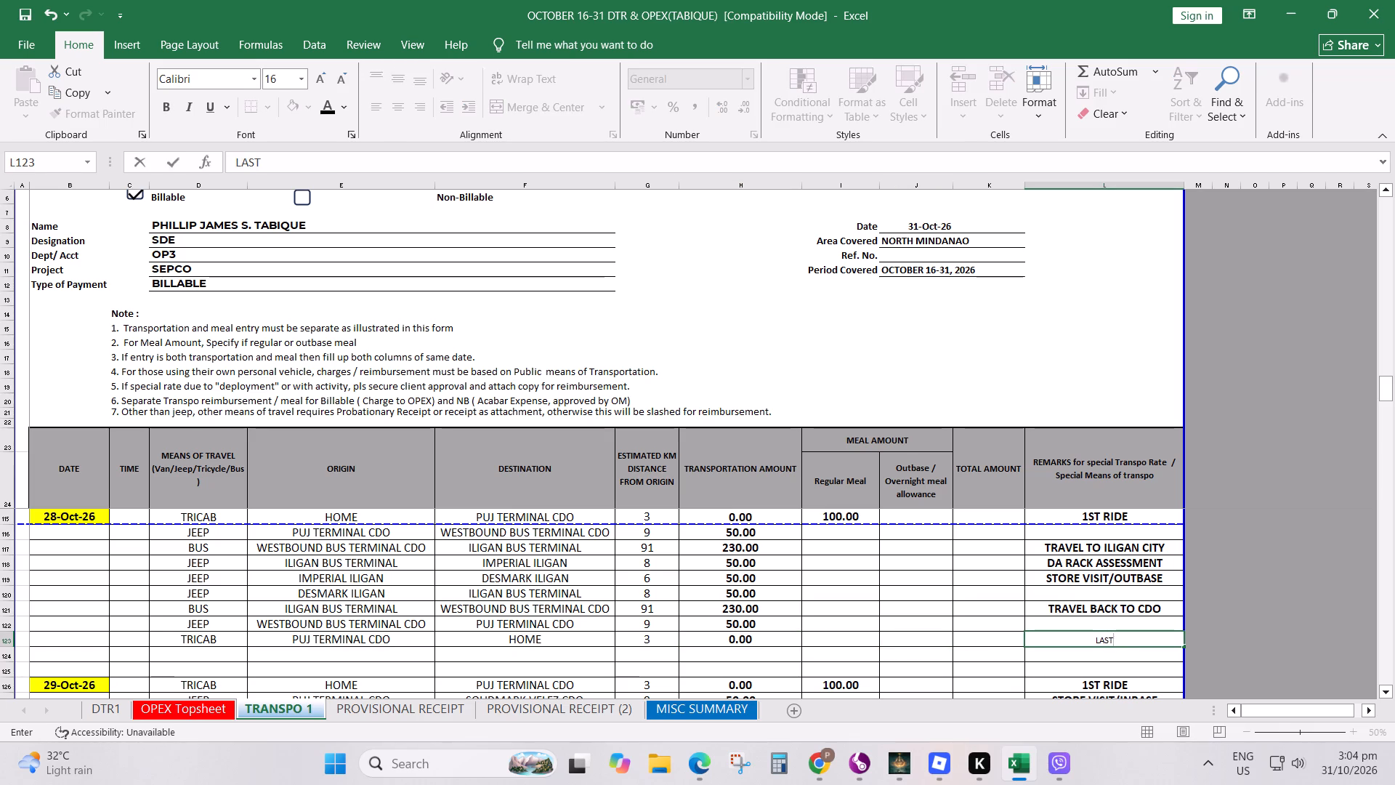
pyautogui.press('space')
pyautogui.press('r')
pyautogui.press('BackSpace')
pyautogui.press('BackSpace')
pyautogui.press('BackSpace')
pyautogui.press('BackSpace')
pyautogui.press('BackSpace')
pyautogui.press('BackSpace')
# Copy the LAST RIDE remark from the 29-Oct entries to the 28-Oct tricab trip from PUJ TERMINAL CDO to HOME.
pyautogui.scroll(-3, 1083, 632)
pyautogui.click(1093, 621)
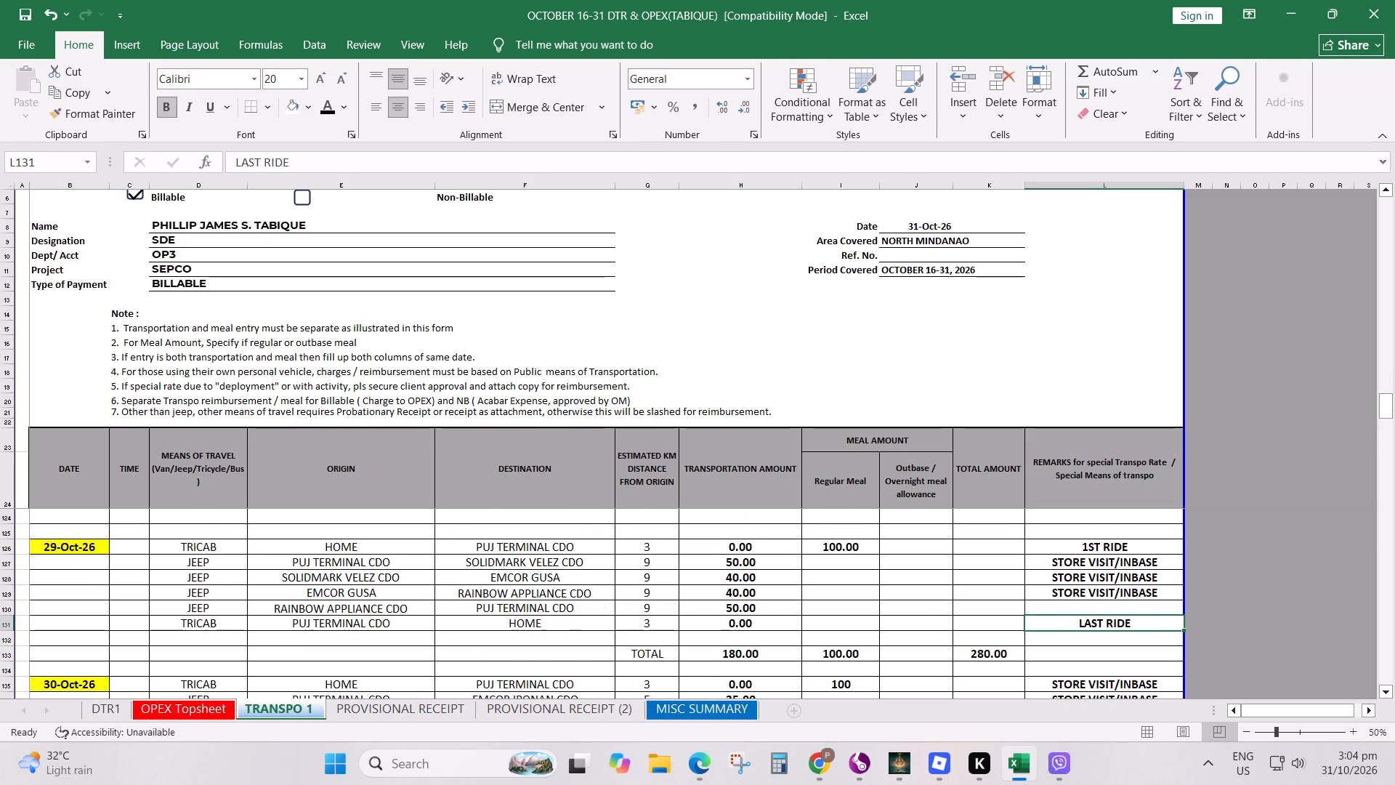
pyautogui.hotkey('ctrl', 'c')
pyautogui.scroll(3, 1083, 619)
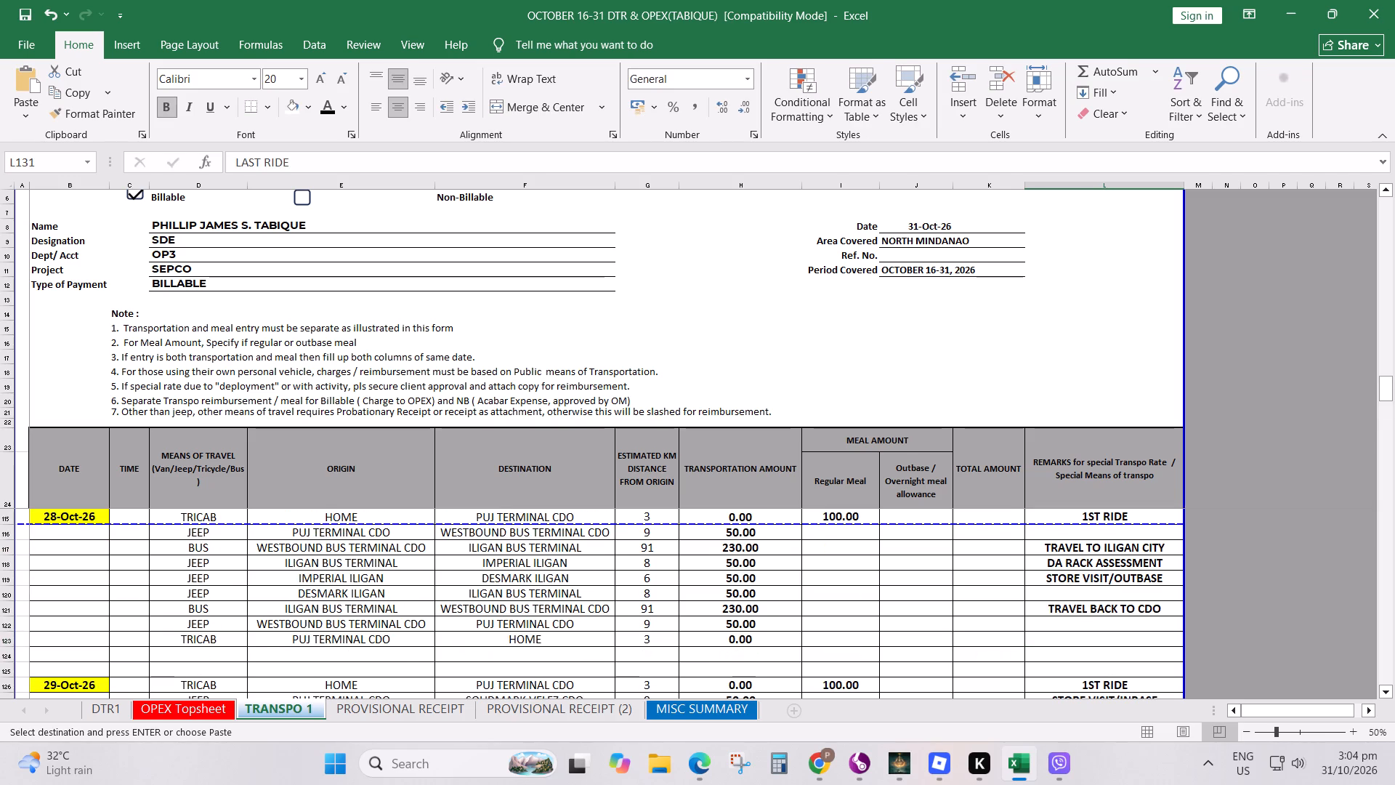
pyautogui.click(1075, 637)
pyautogui.hotkey('ctrl', 'v')
pyautogui.click(897, 631)
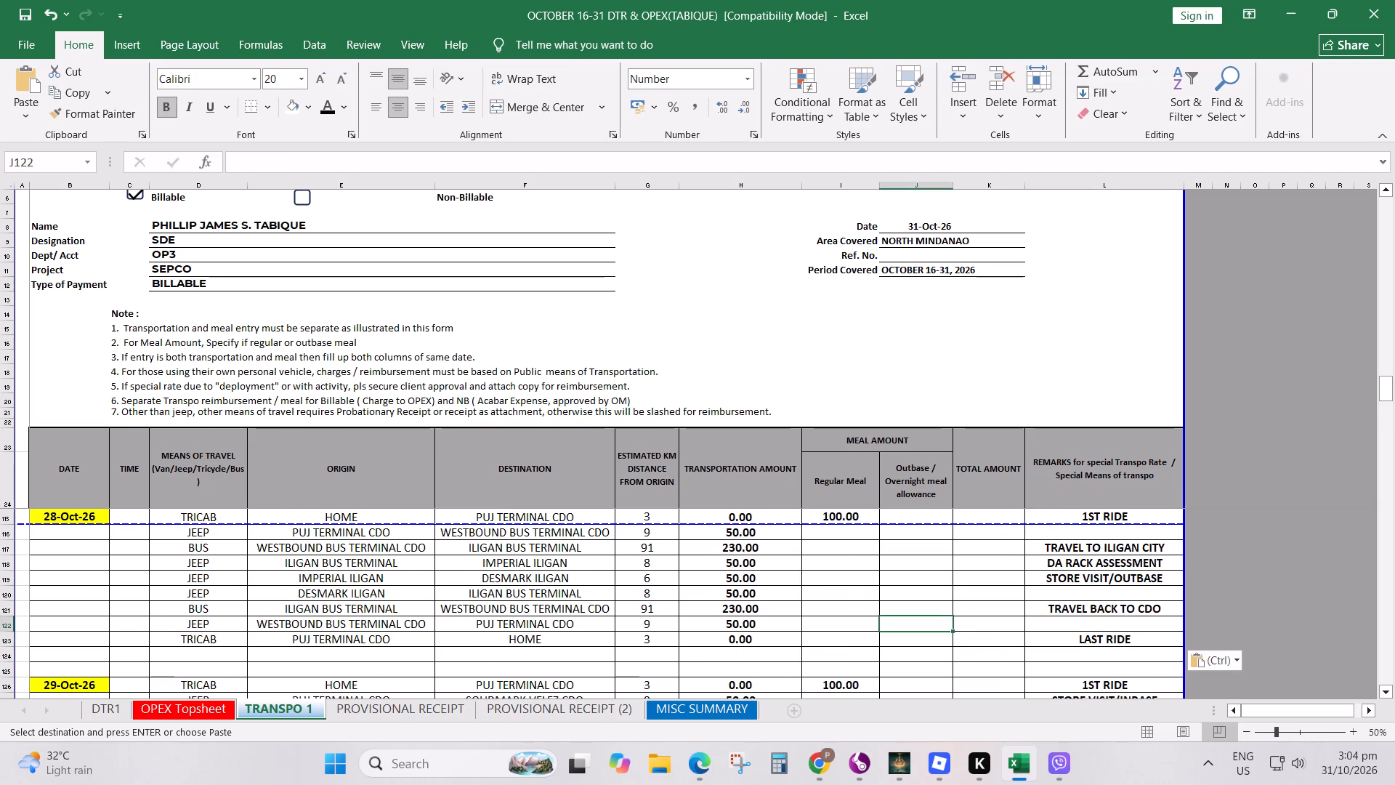
# Insert a blank row of cells from DATE to REMARKS below the 28-Oct tricab trip to HOME, shifting cells down.
pyautogui.scroll(-2, 440, 639)
pyautogui.moveTo(50, 560); pyautogui.dragTo(663, 562)
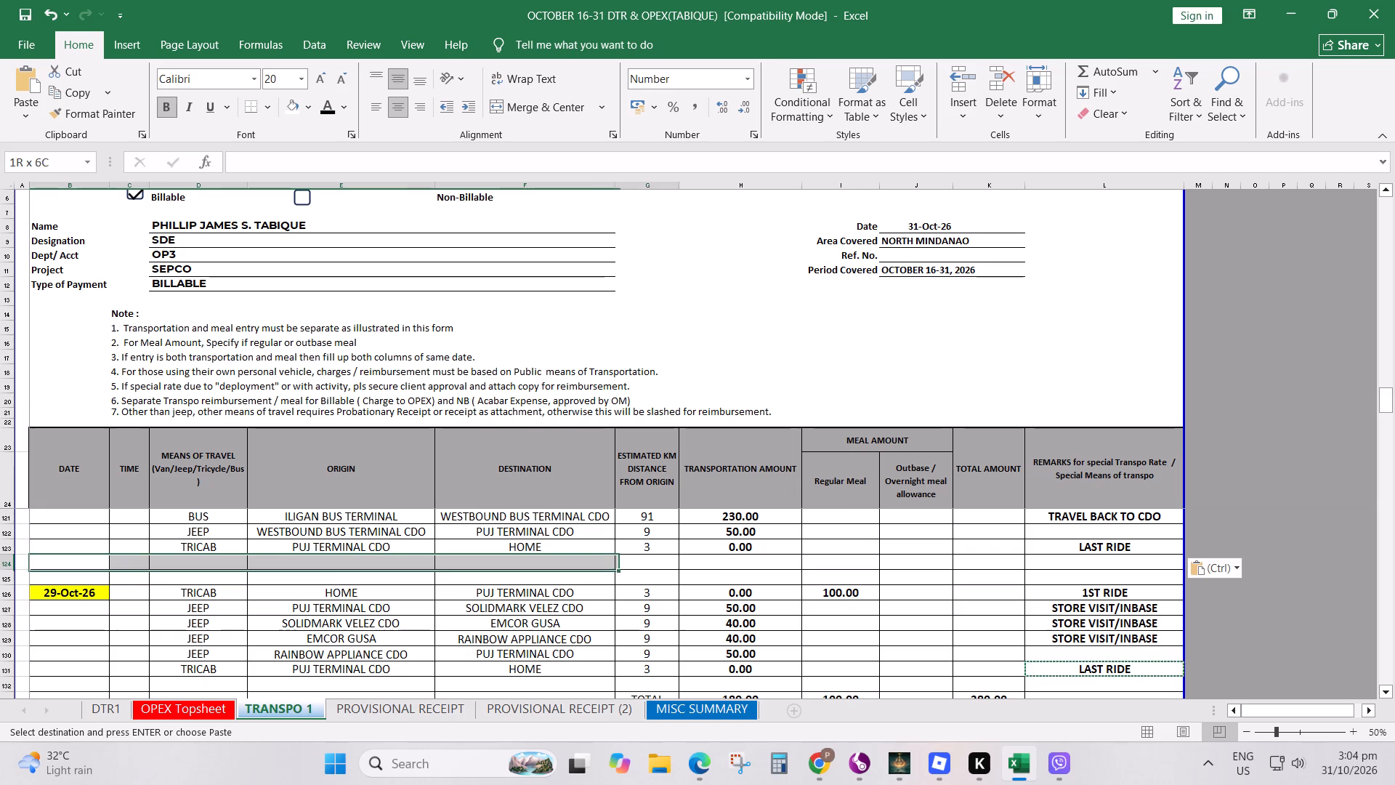
pyautogui.moveTo(663, 562); pyautogui.dragTo(1077, 564)
pyautogui.rightClick(1078, 565)
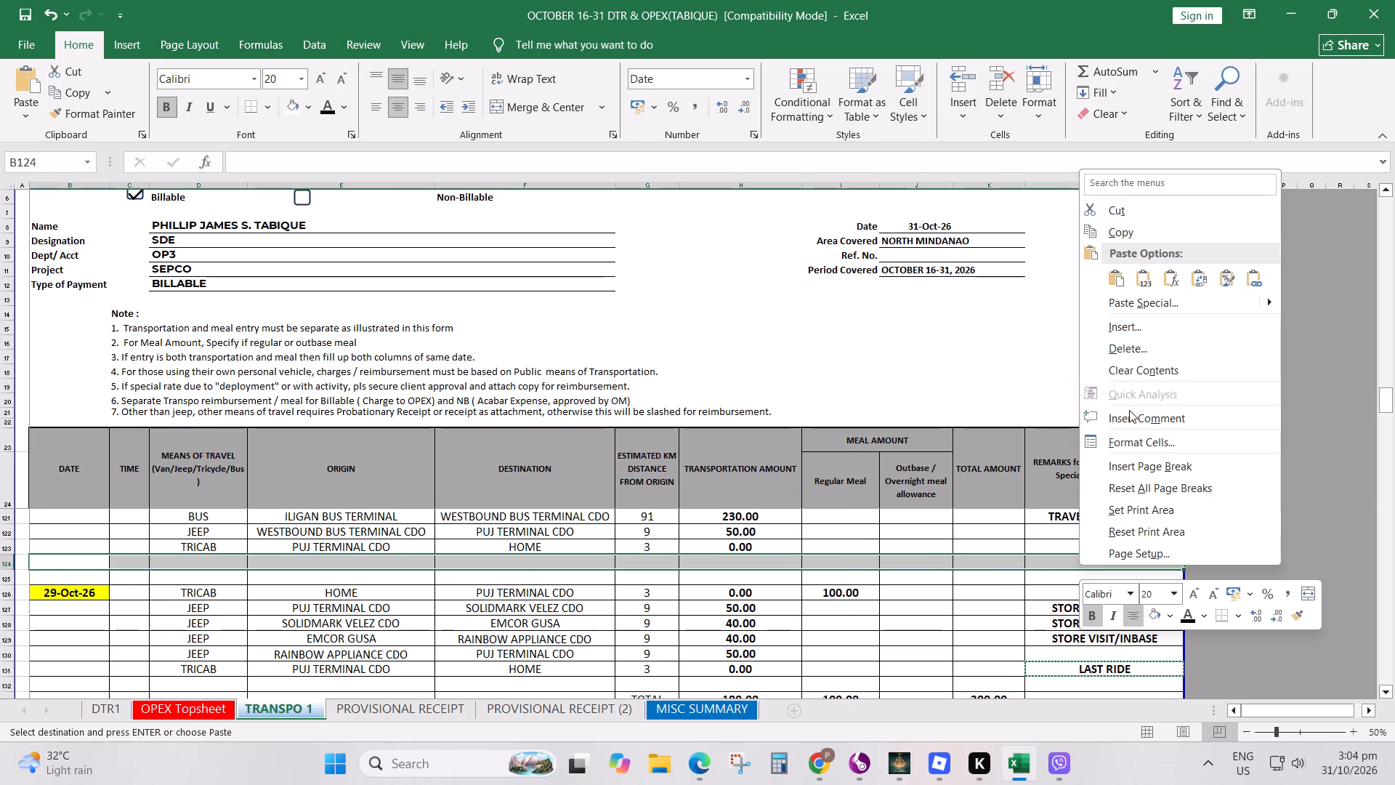
pyautogui.click(1130, 331)
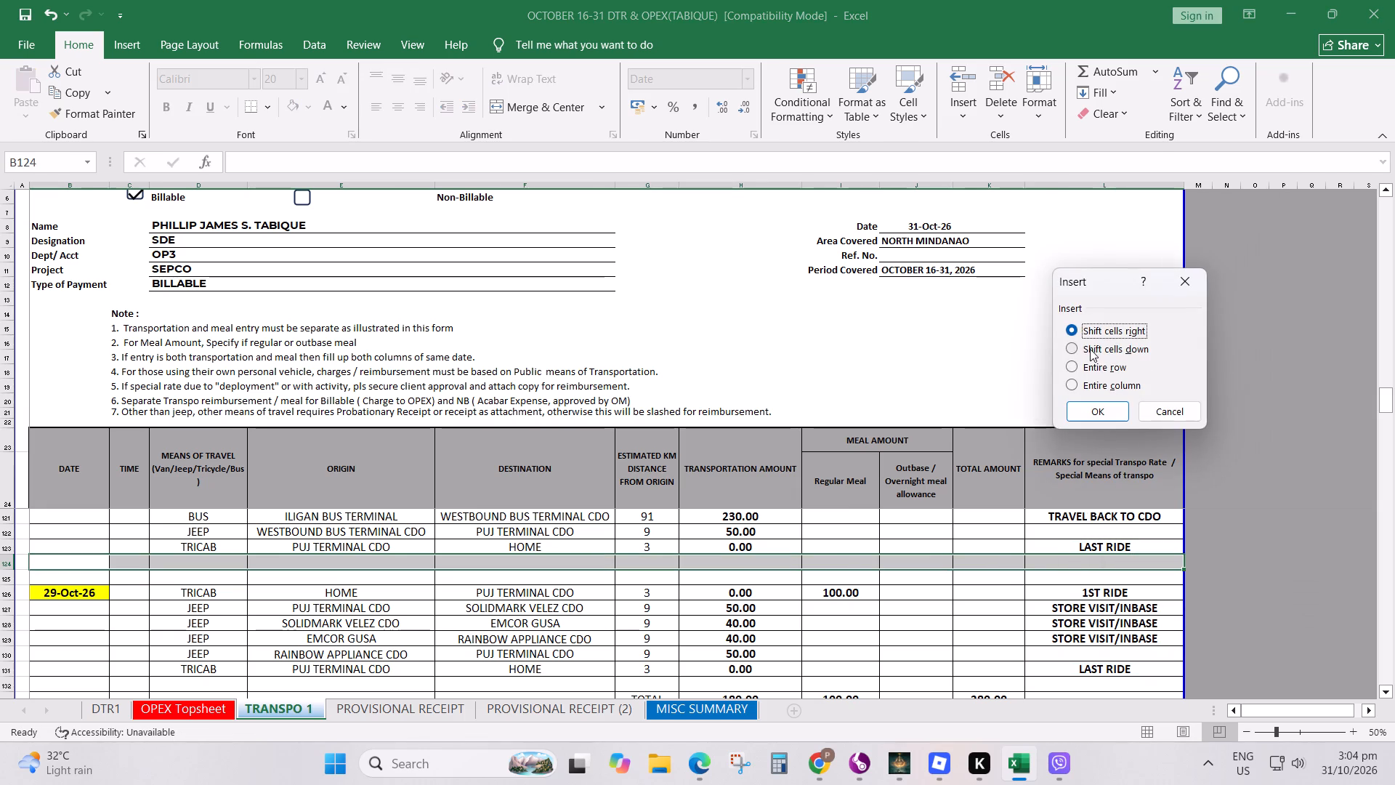
pyautogui.click(1090, 349)
pyautogui.click(1104, 405)
# Enter the label TOTAL in the 28-Oct total row, cell G125, under the estimated km column.
pyautogui.click(646, 575)
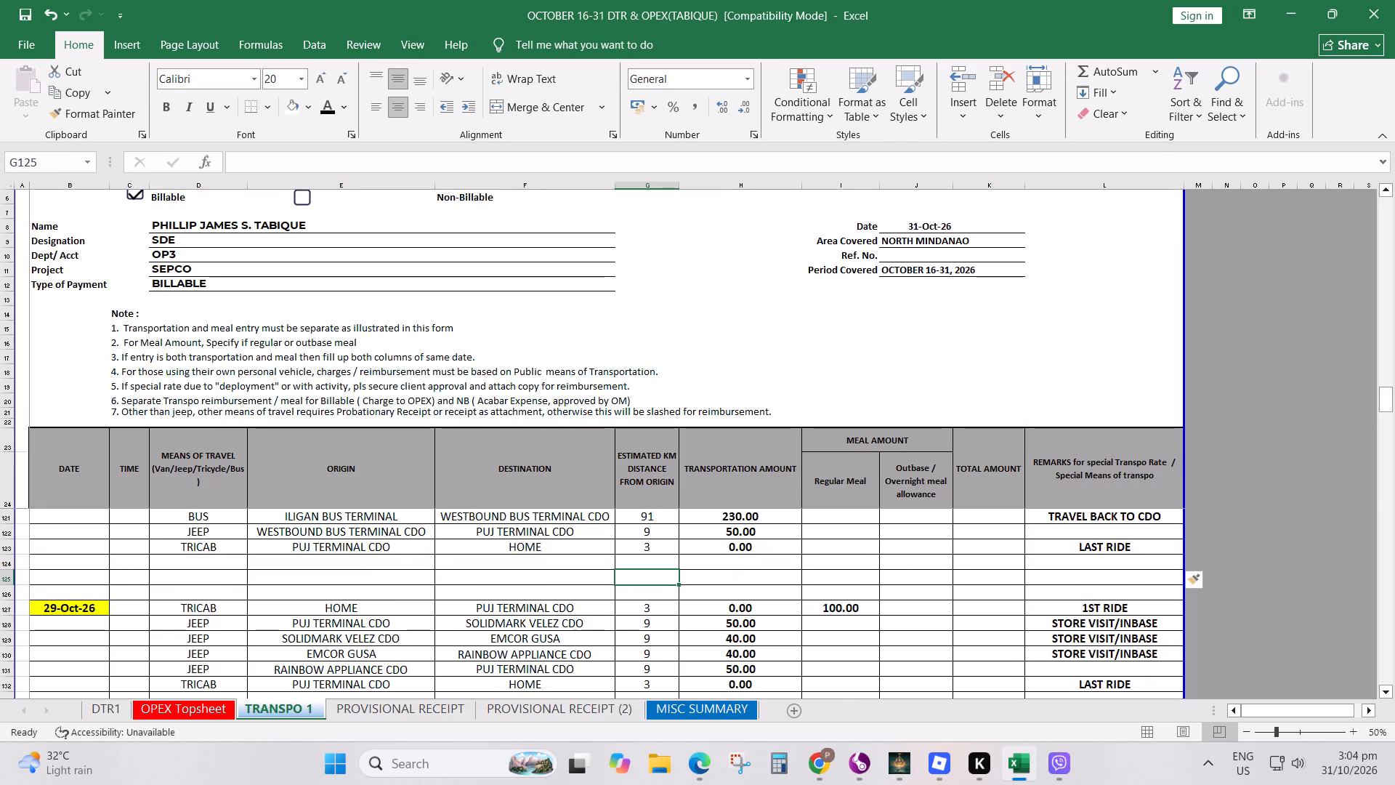
pyautogui.click(49, 573)
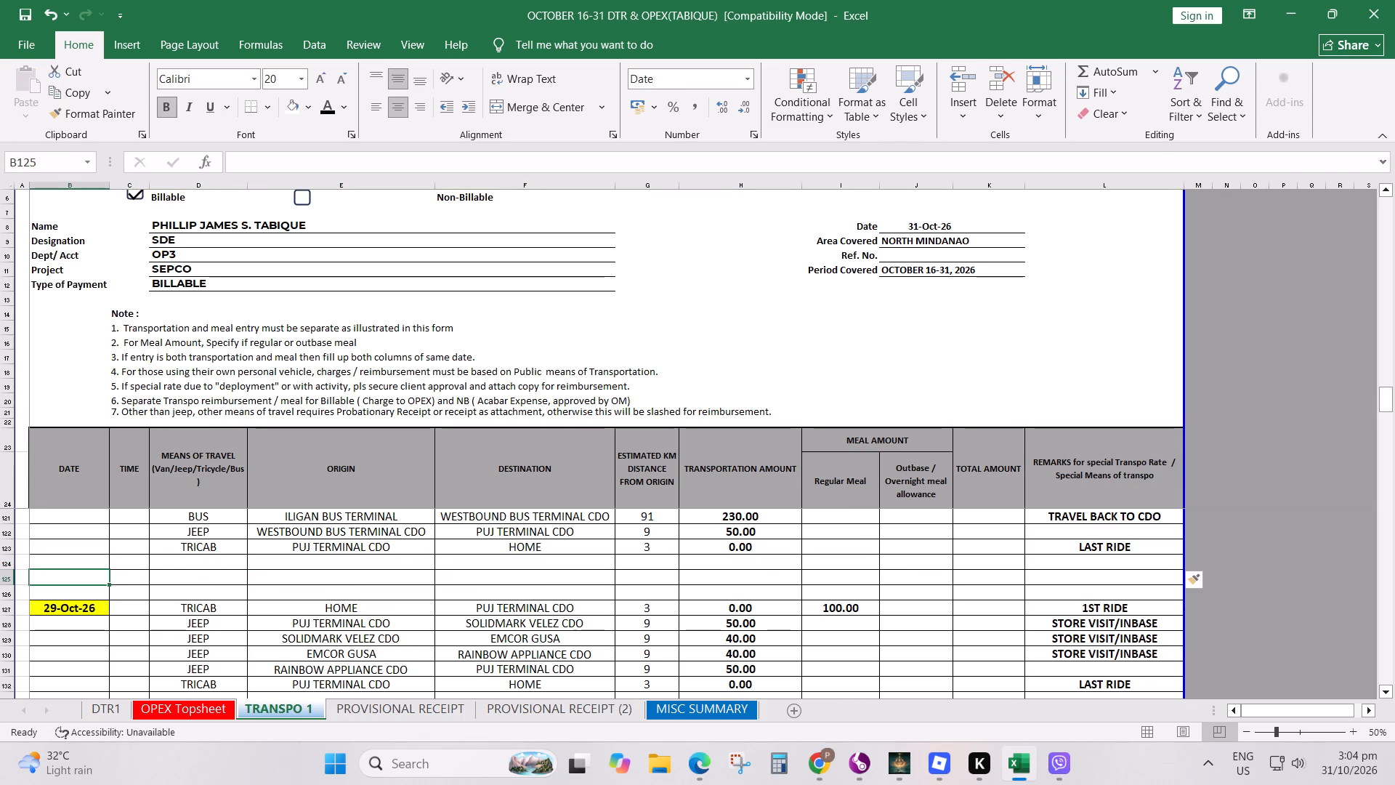
pyautogui.click(642, 577)
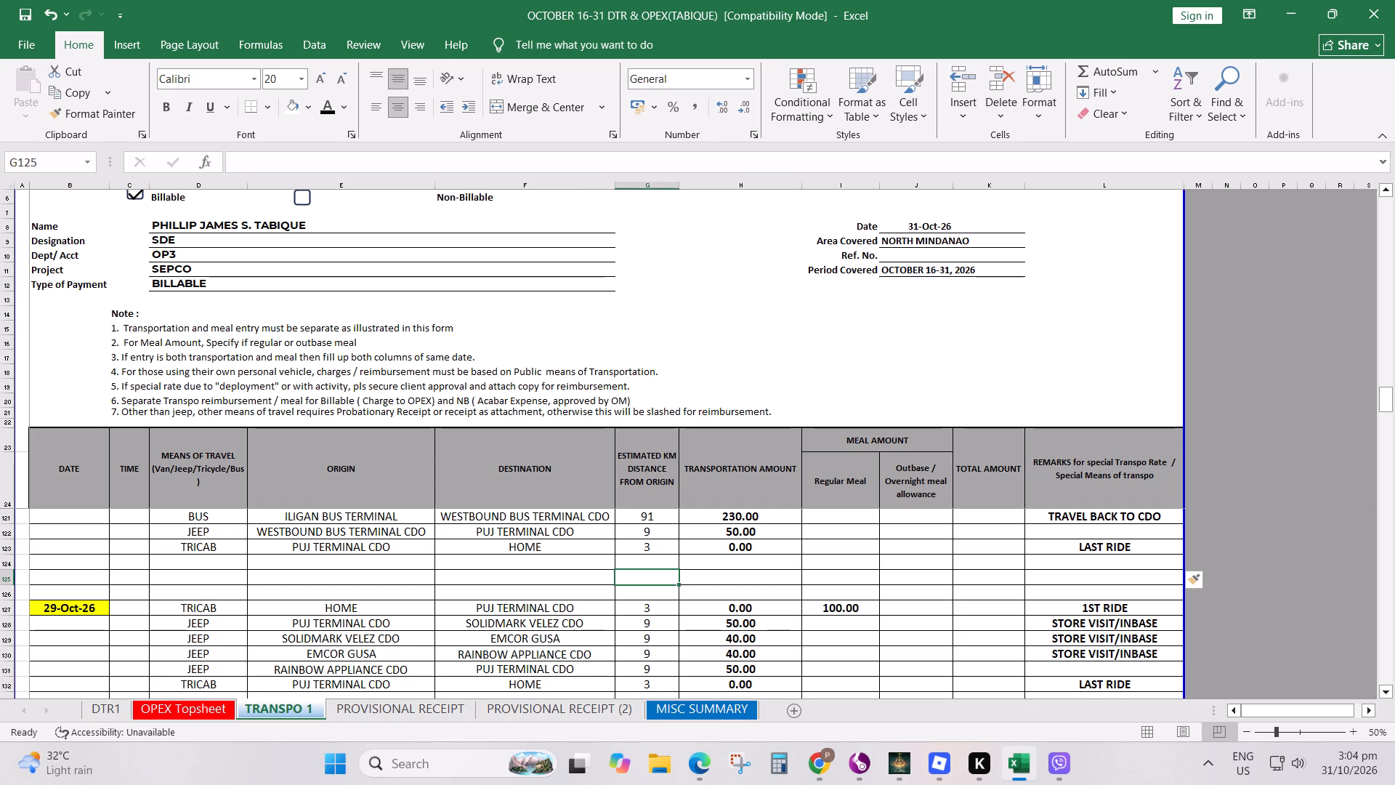
pyautogui.write('TOTA')
pyautogui.press('l')
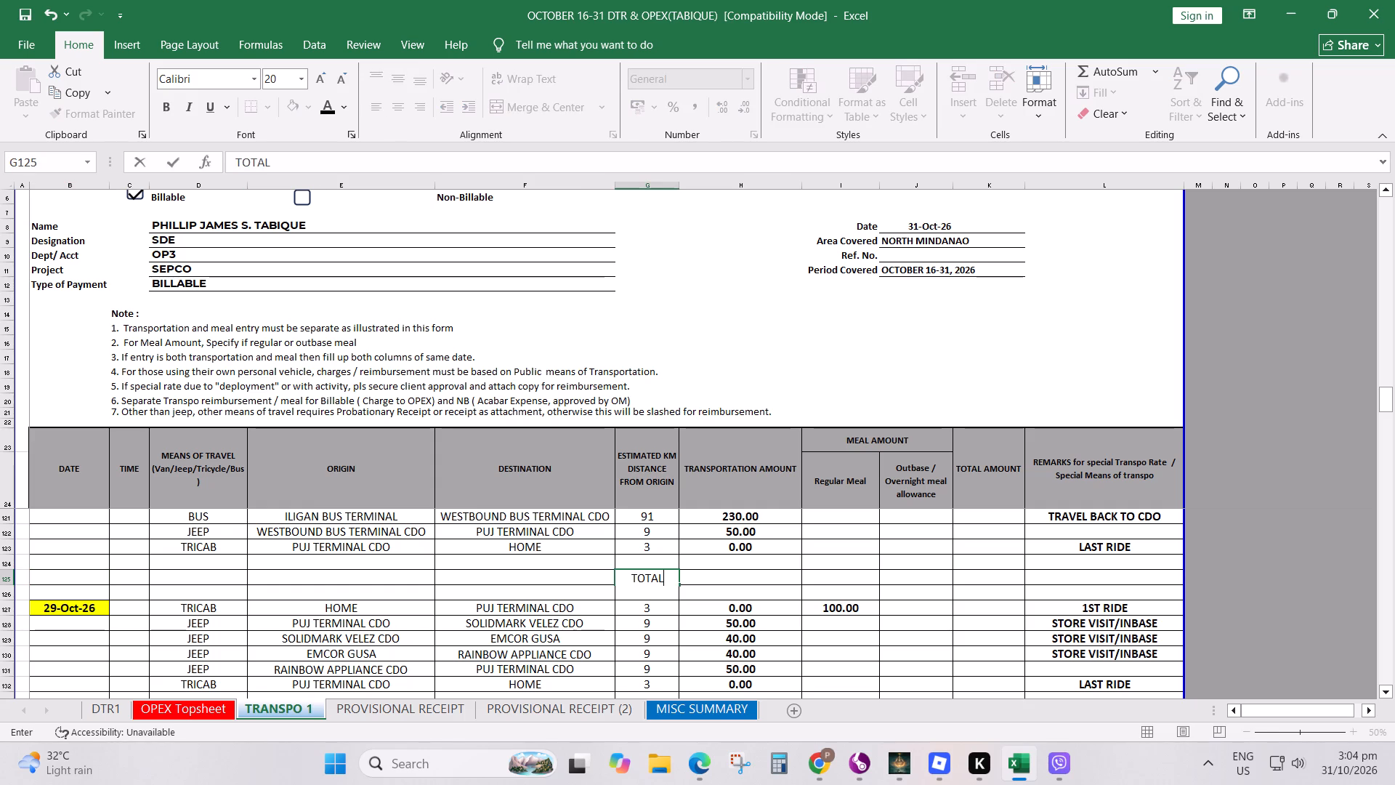
pyautogui.click(695, 569)
# Total the 28-Oct transportation amounts in H125 with =SUM(H115:H123).
pyautogui.click(694, 577)
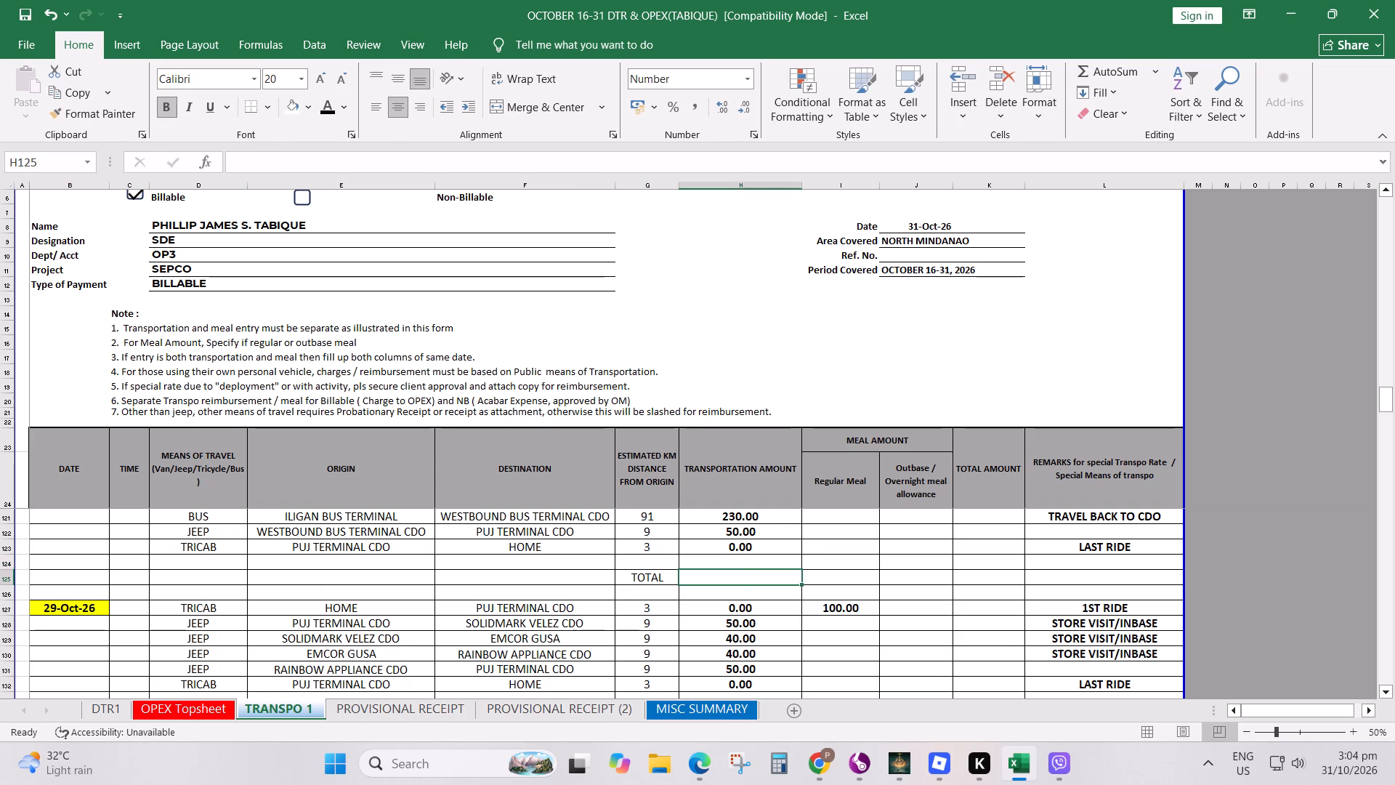
pyautogui.write('=SUM')
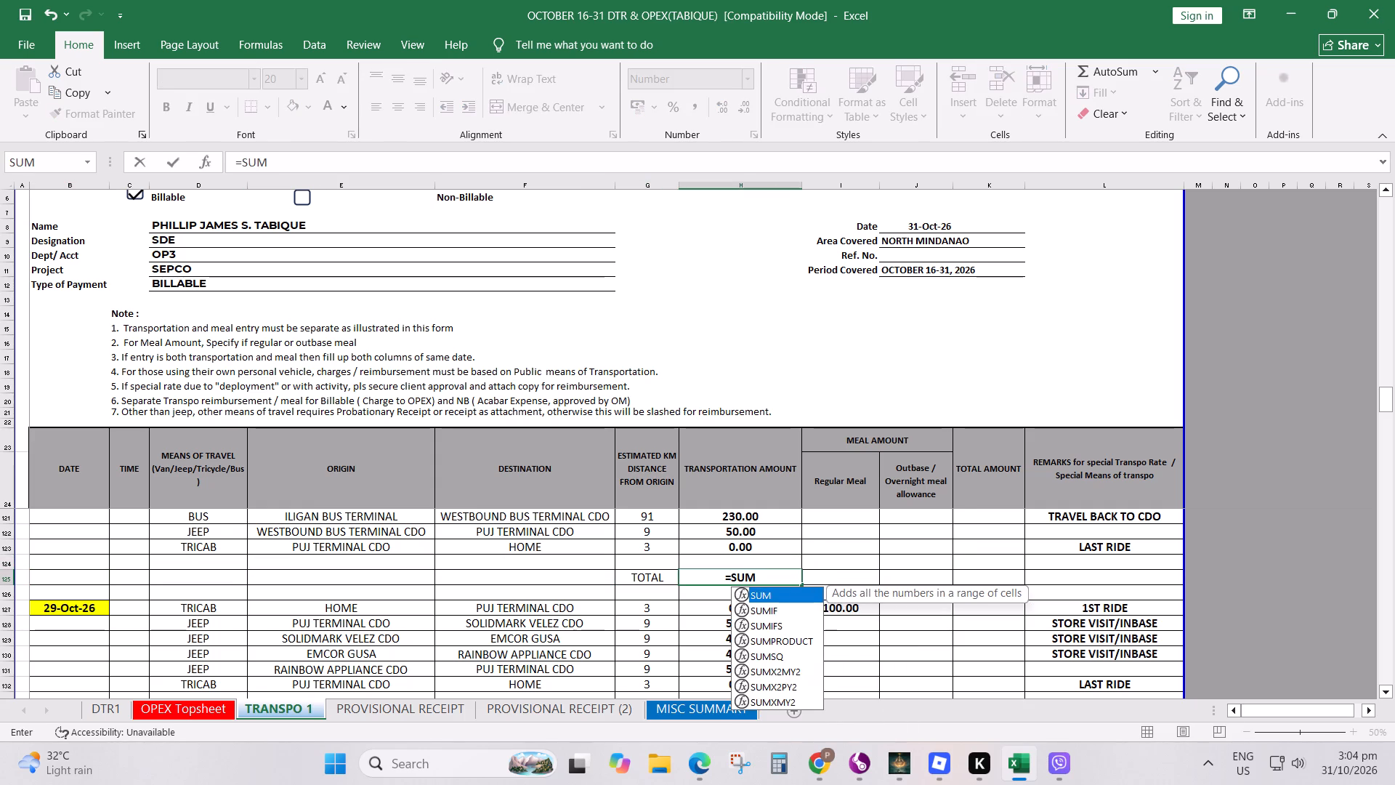
pyautogui.hotkey('shift', '(')
pyautogui.scroll(1, 703, 576)
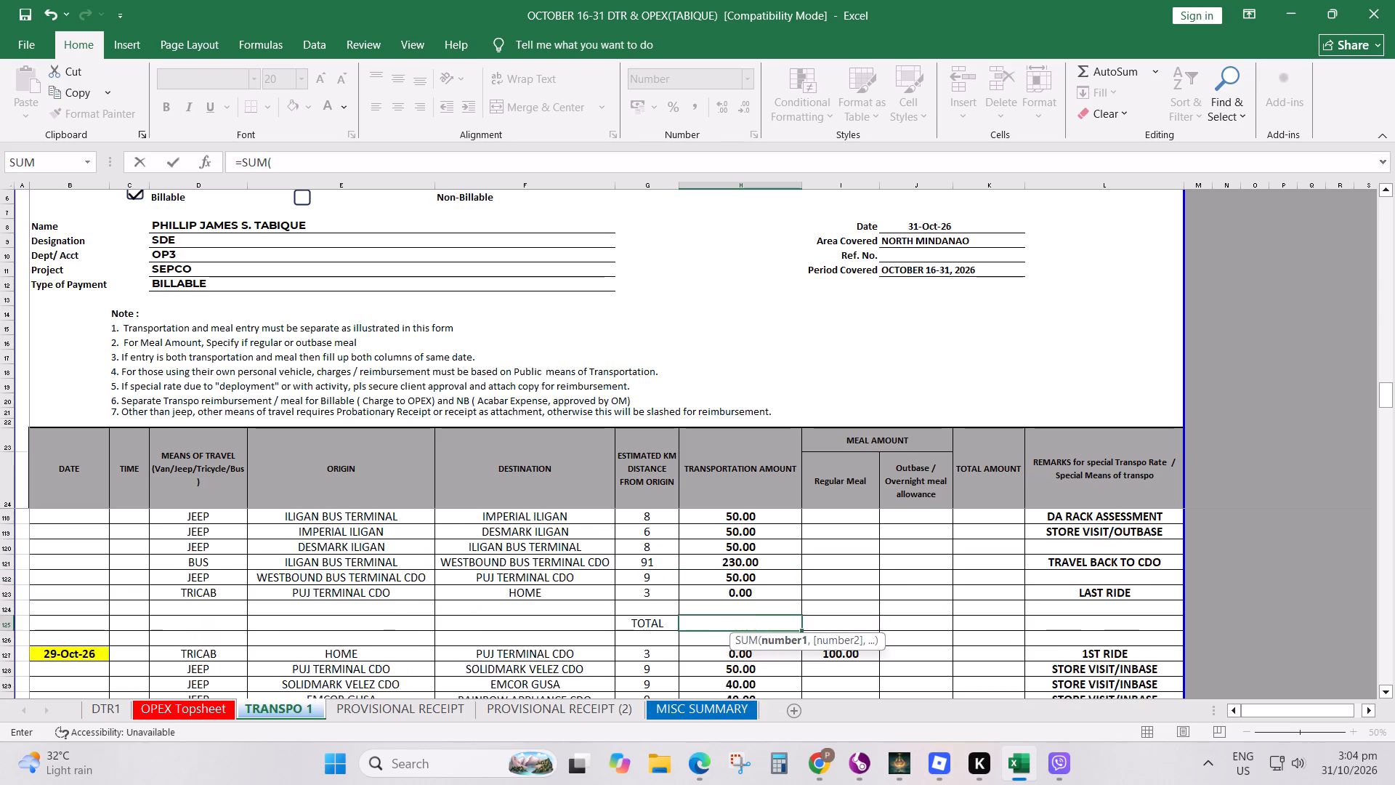
pyautogui.scroll(1, 717, 575)
pyautogui.moveTo(746, 517); pyautogui.dragTo(745, 613)
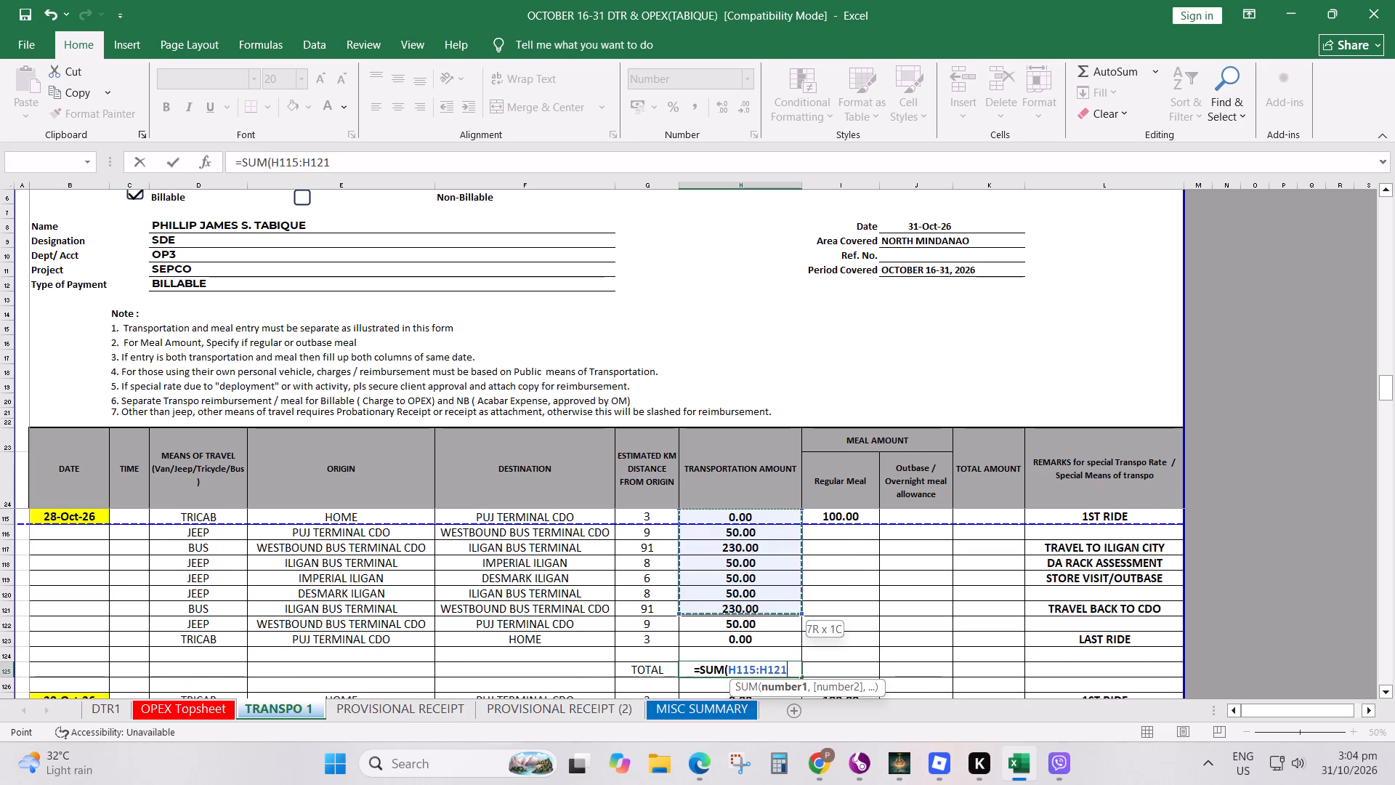
pyautogui.moveTo(745, 613); pyautogui.dragTo(749, 635)
pyautogui.hotkey('shift', ')')
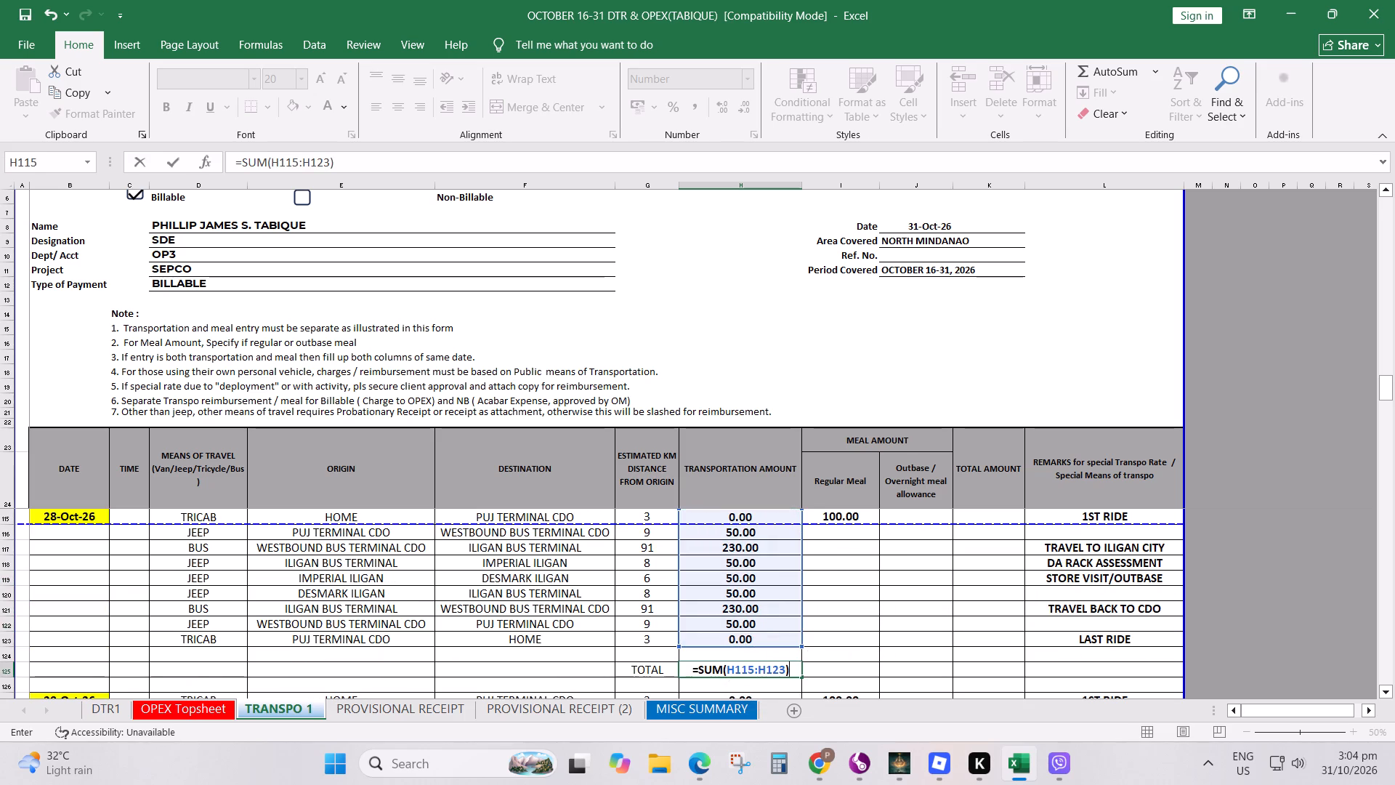
pyautogui.press('Return')
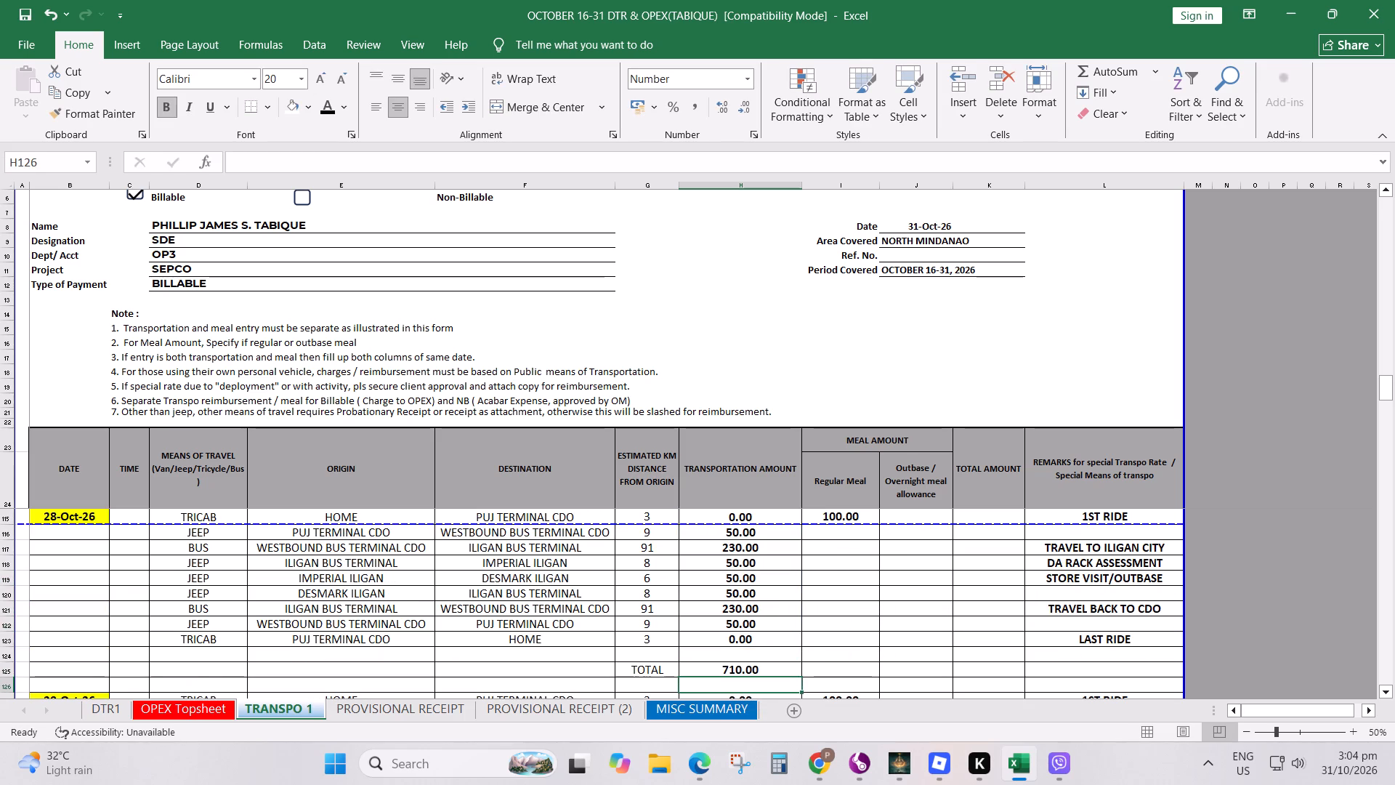
# Add the 28-Oct total amount in K125 with =SUM(H125:J125).
pyautogui.click(972, 666)
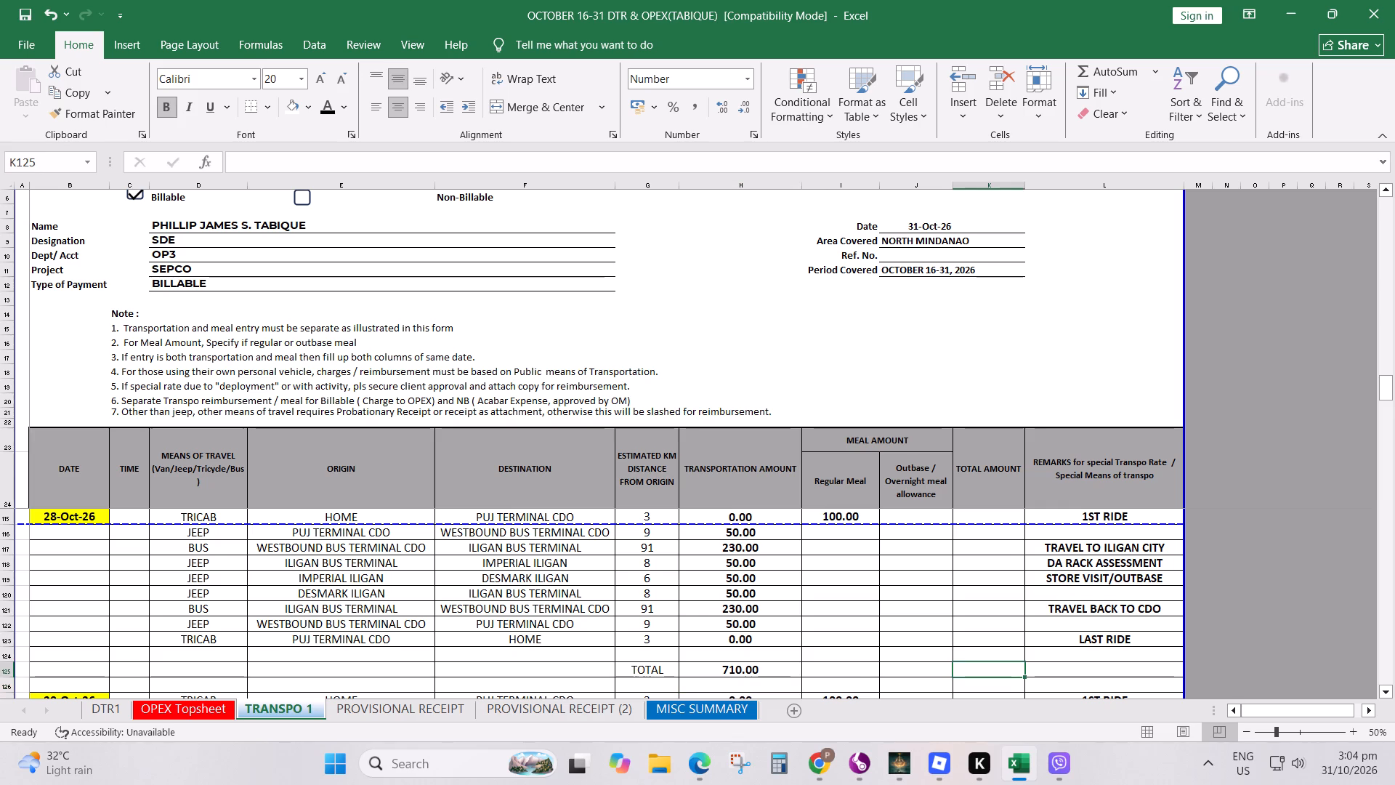
pyautogui.press('=')
pyautogui.press('s')
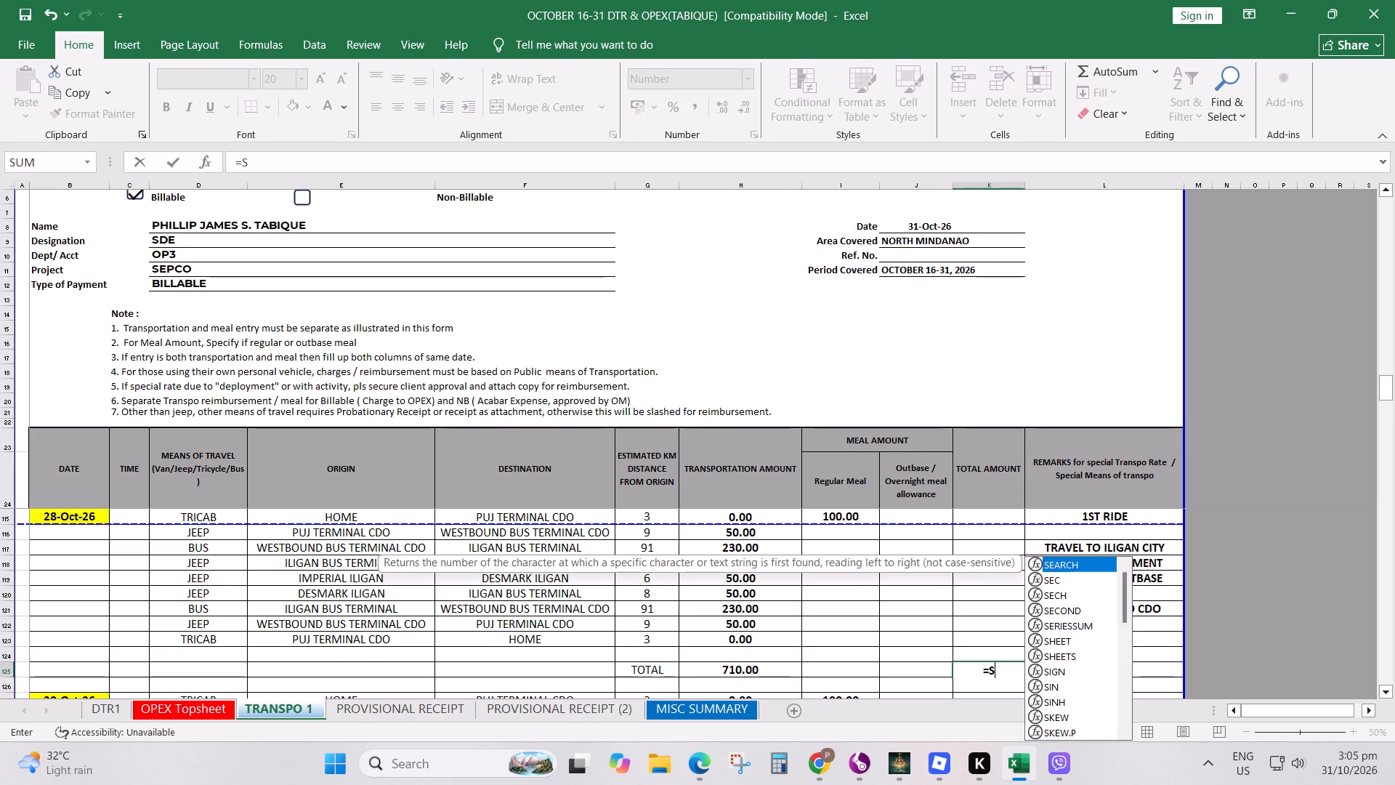
pyautogui.write('UM')
pyautogui.hotkey('shift', '(')
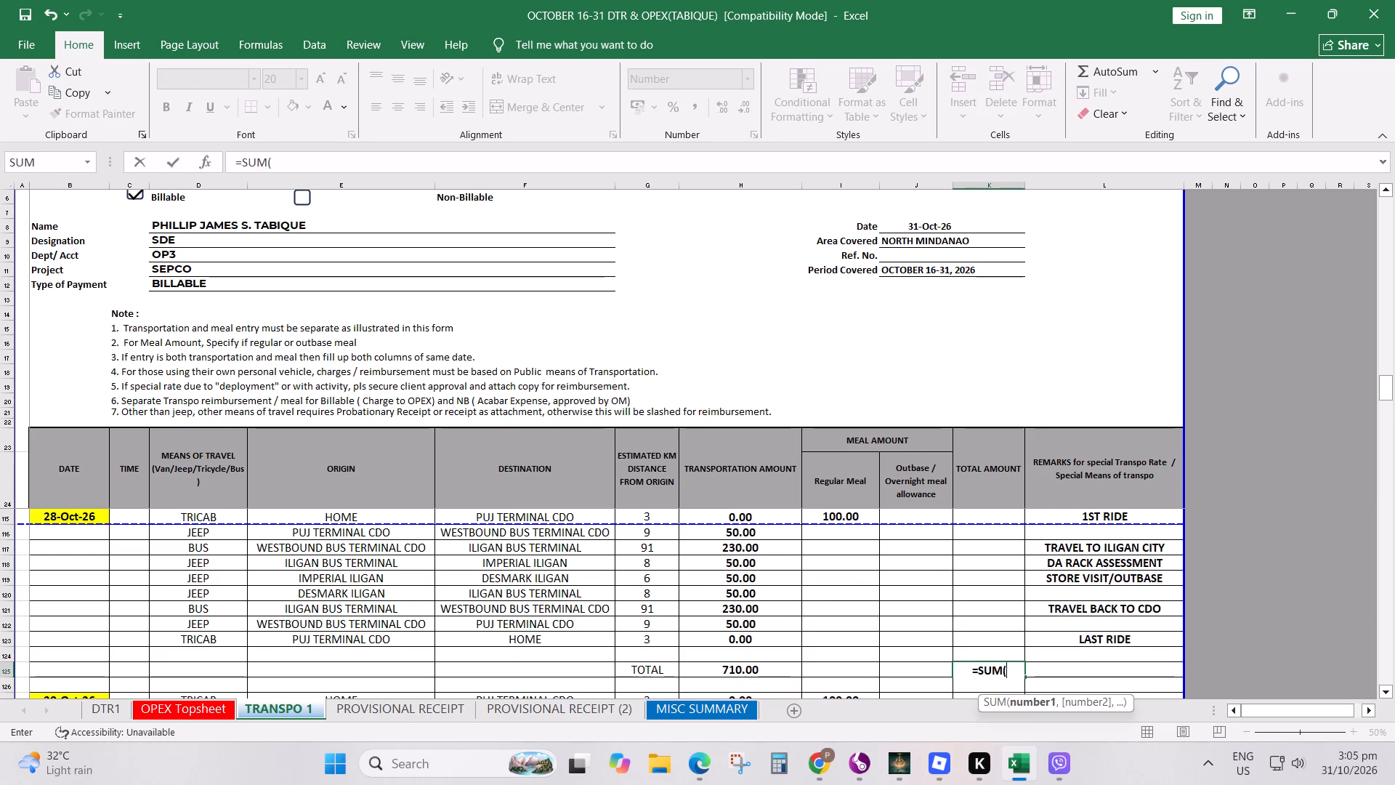
pyautogui.keyDown('shift'); pyautogui.moveTo(736, 672); pyautogui.dragTo(902, 672); pyautogui.keyUp('shift')
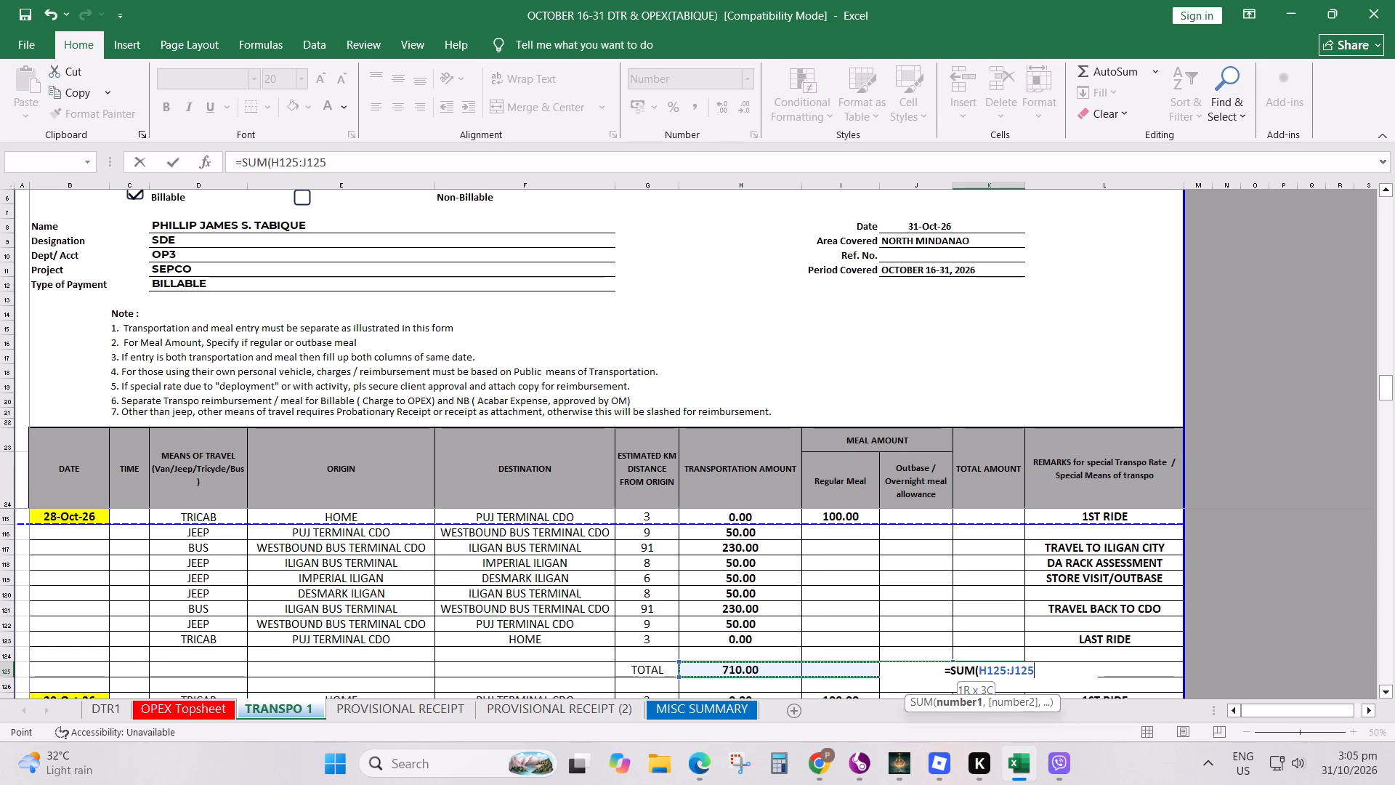
pyautogui.hotkey('shift', ')')
pyautogui.press('Return')
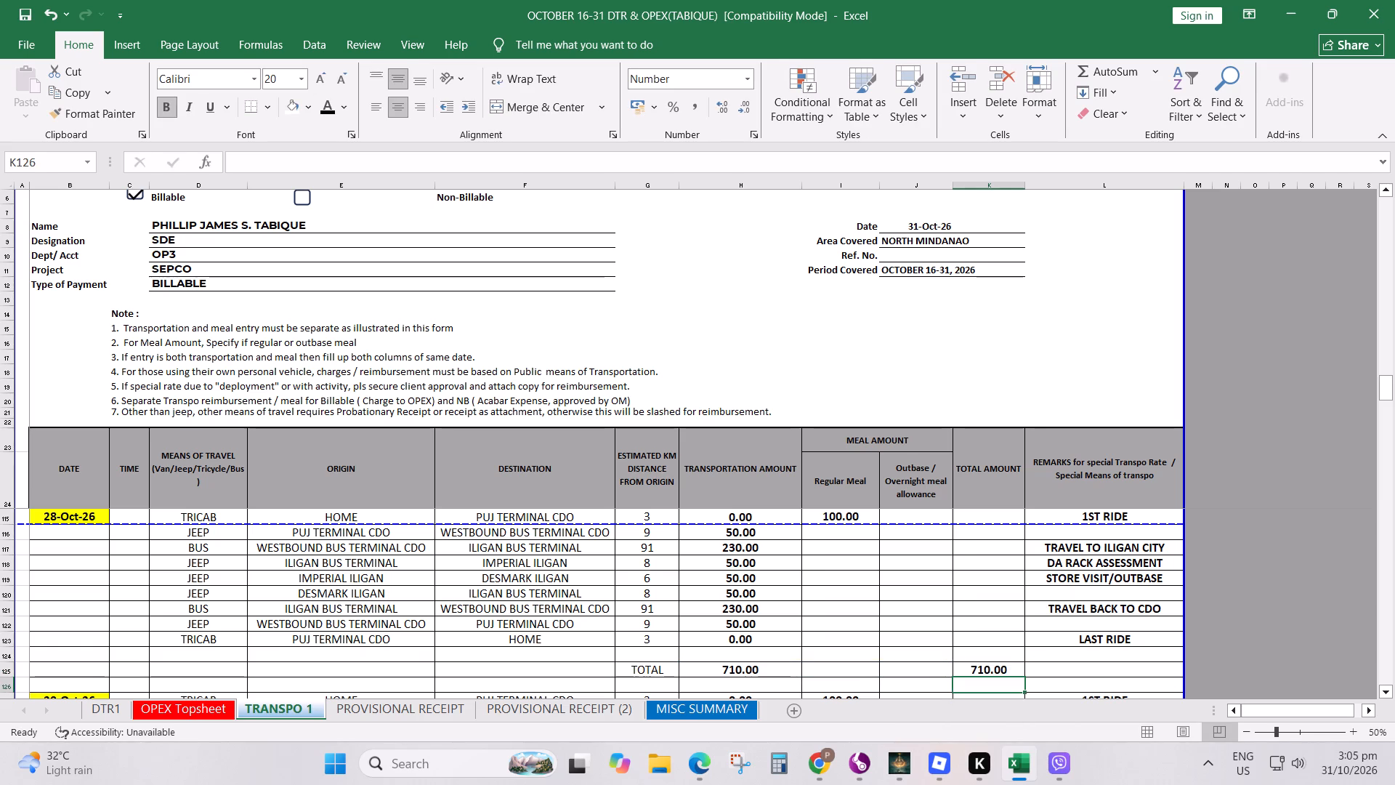
# Enter 100 as the regular meal amount on the 28-Oct 1ST RIDE row.
pyautogui.click(796, 667)
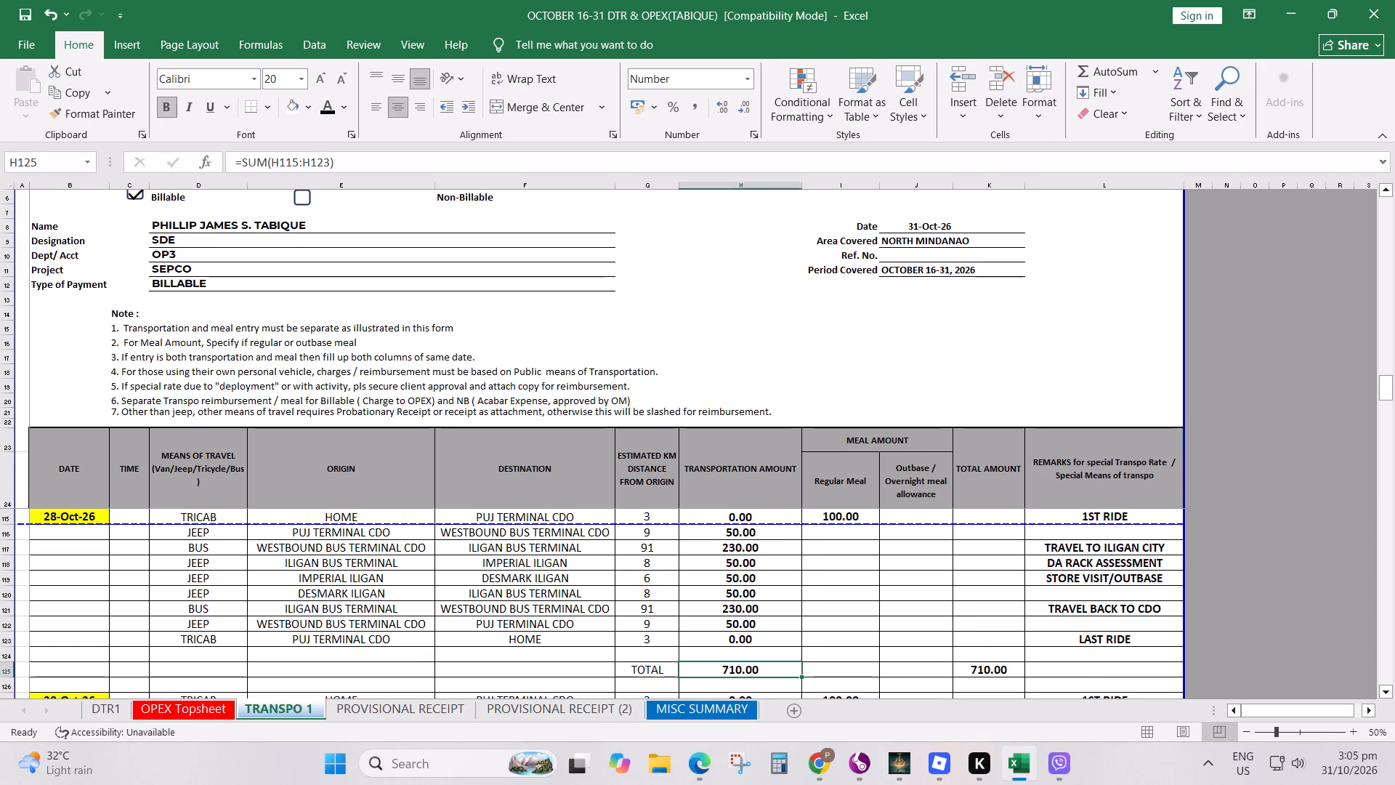
pyautogui.scroll(1, 822, 582)
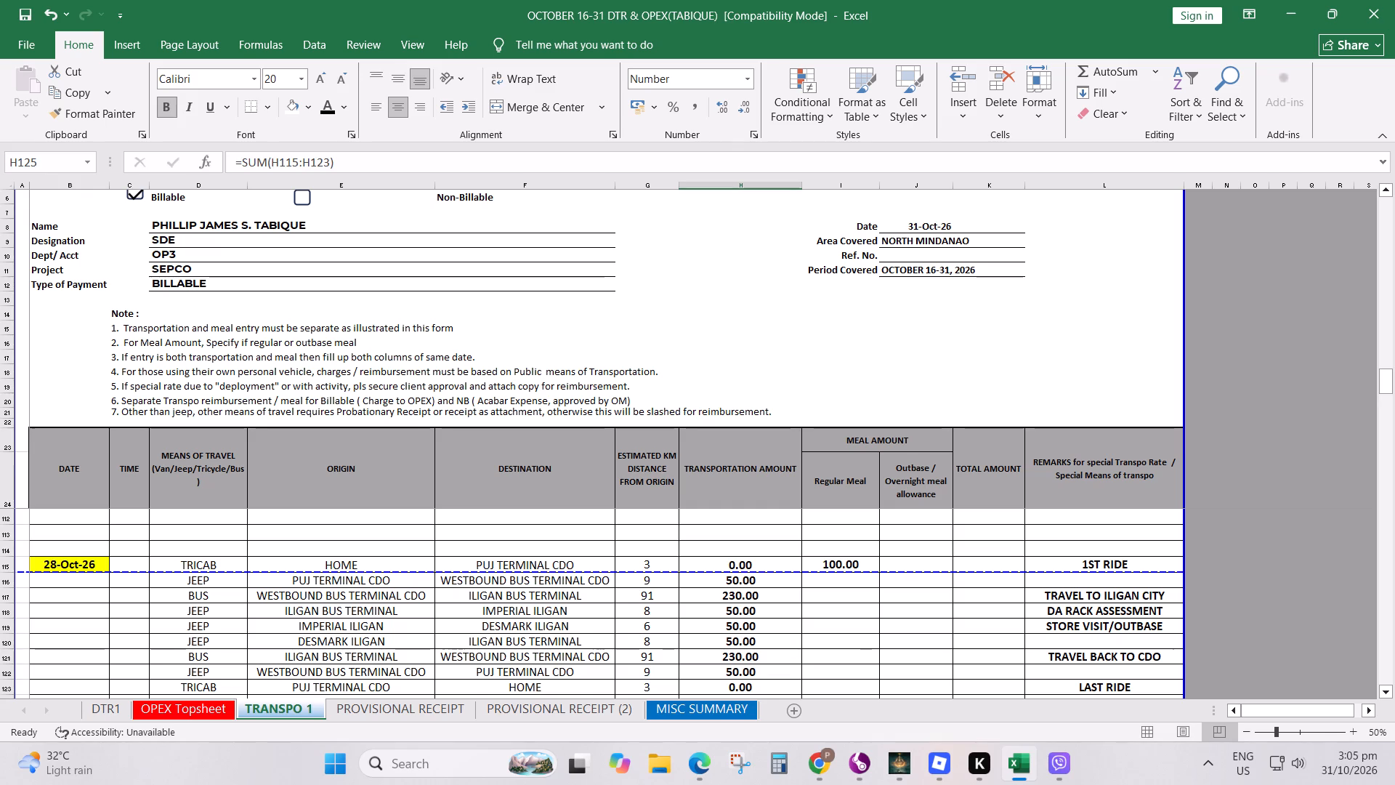
pyautogui.click(841, 563)
pyautogui.write('100')
pyautogui.press('Return')
# Enter 100 as the regular meal total in the 28-Oct TOTAL row, cell I125.
pyautogui.scroll(-3, 828, 581)
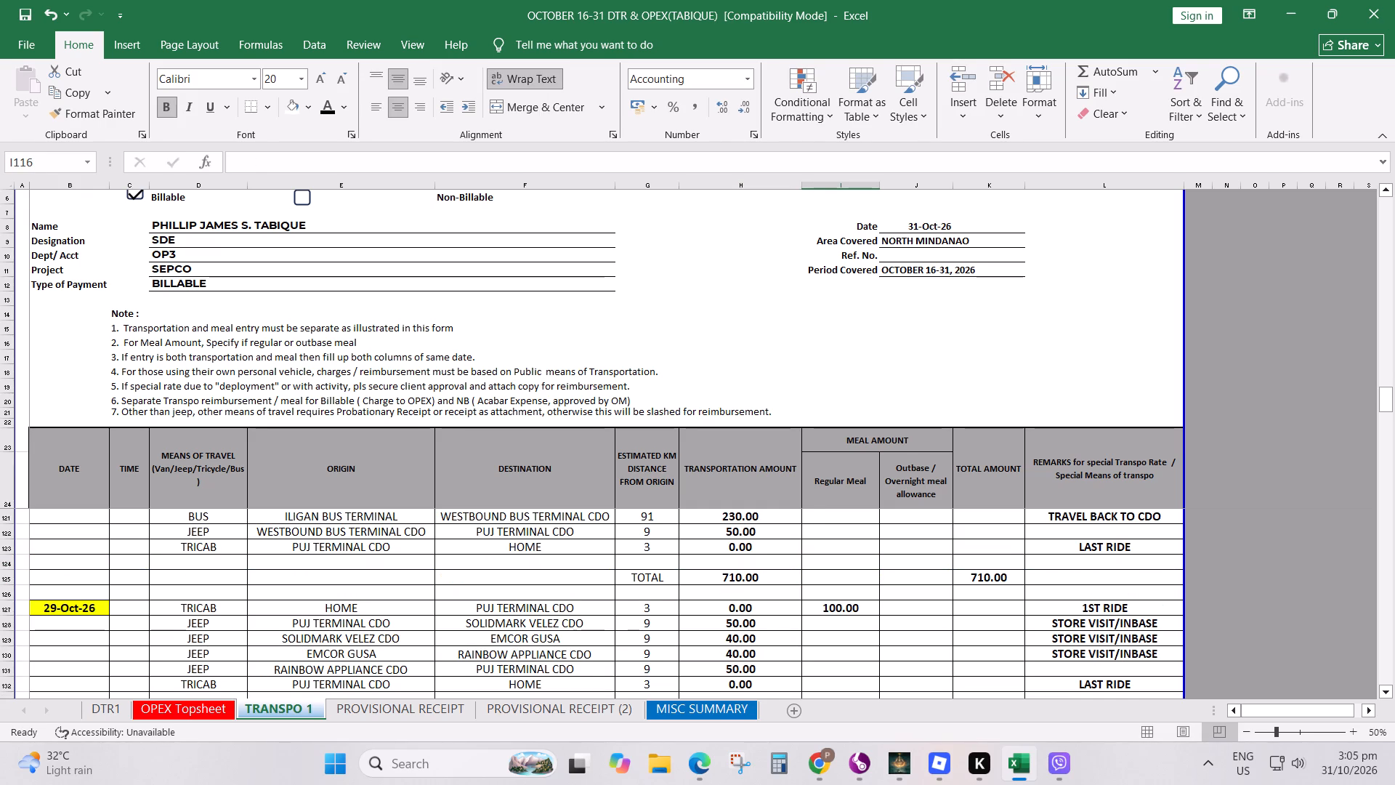
pyautogui.click(838, 577)
pyautogui.write('100\\')
pyautogui.press('Return')
pyautogui.press('Up')
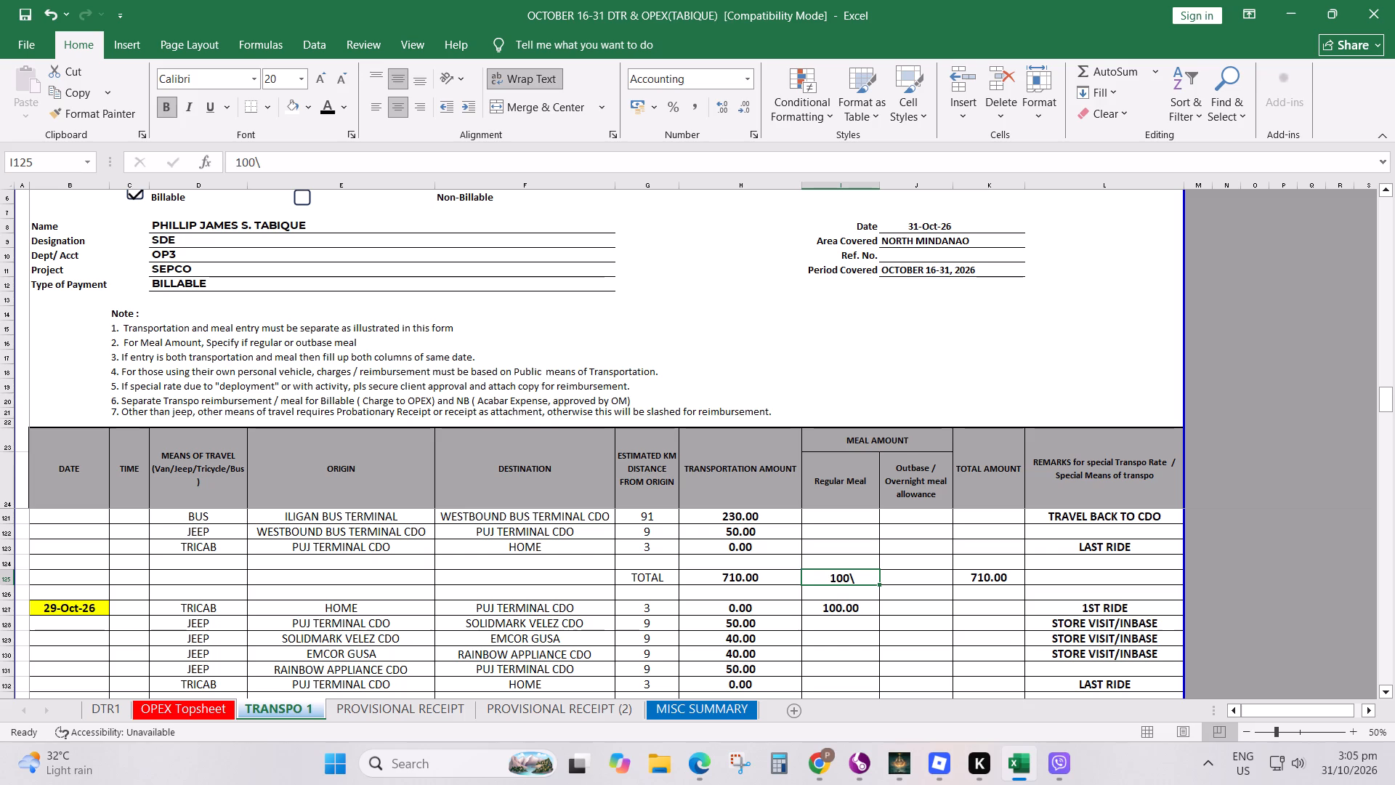
pyautogui.press('BackSpace')
pyautogui.click(942, 622)
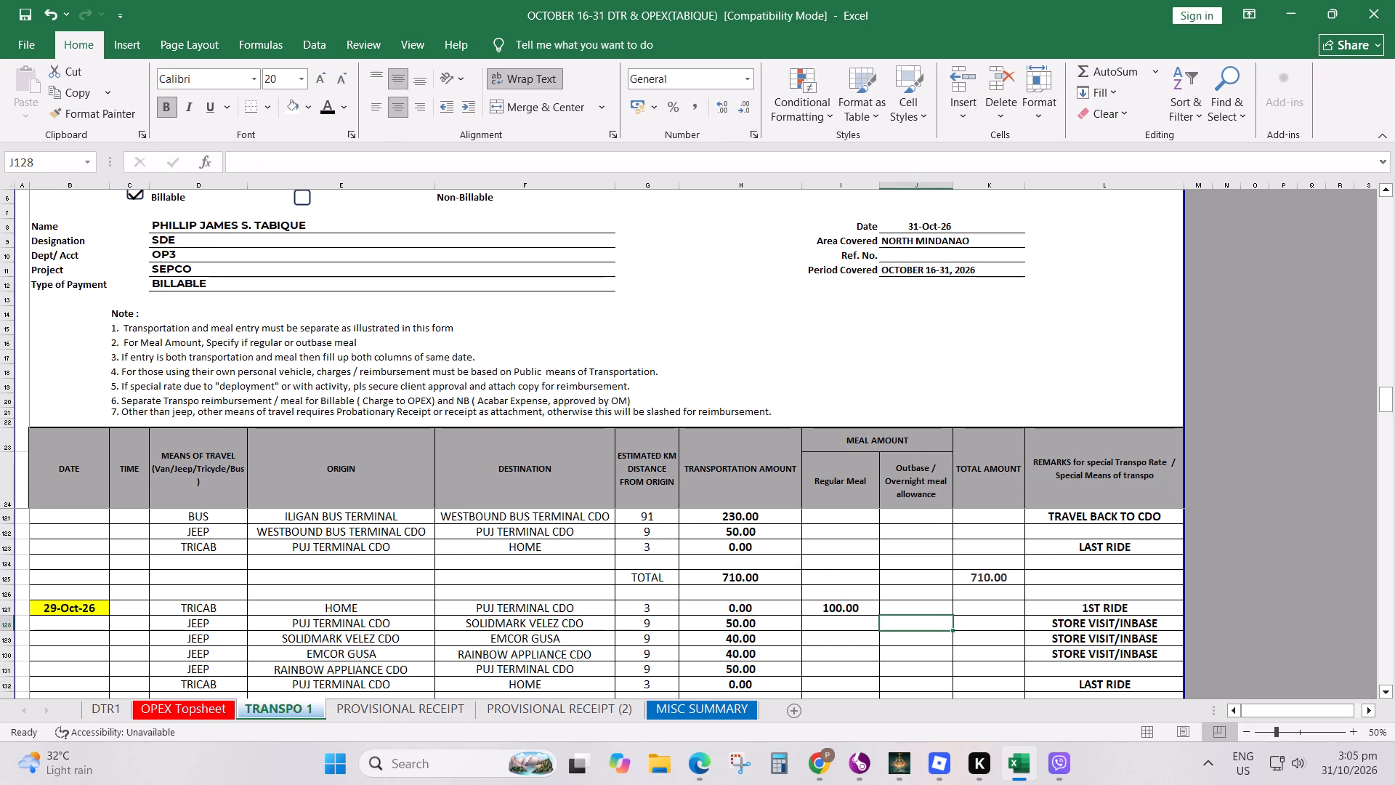
pyautogui.click(845, 575)
pyautogui.write('100')
pyautogui.press('Return')
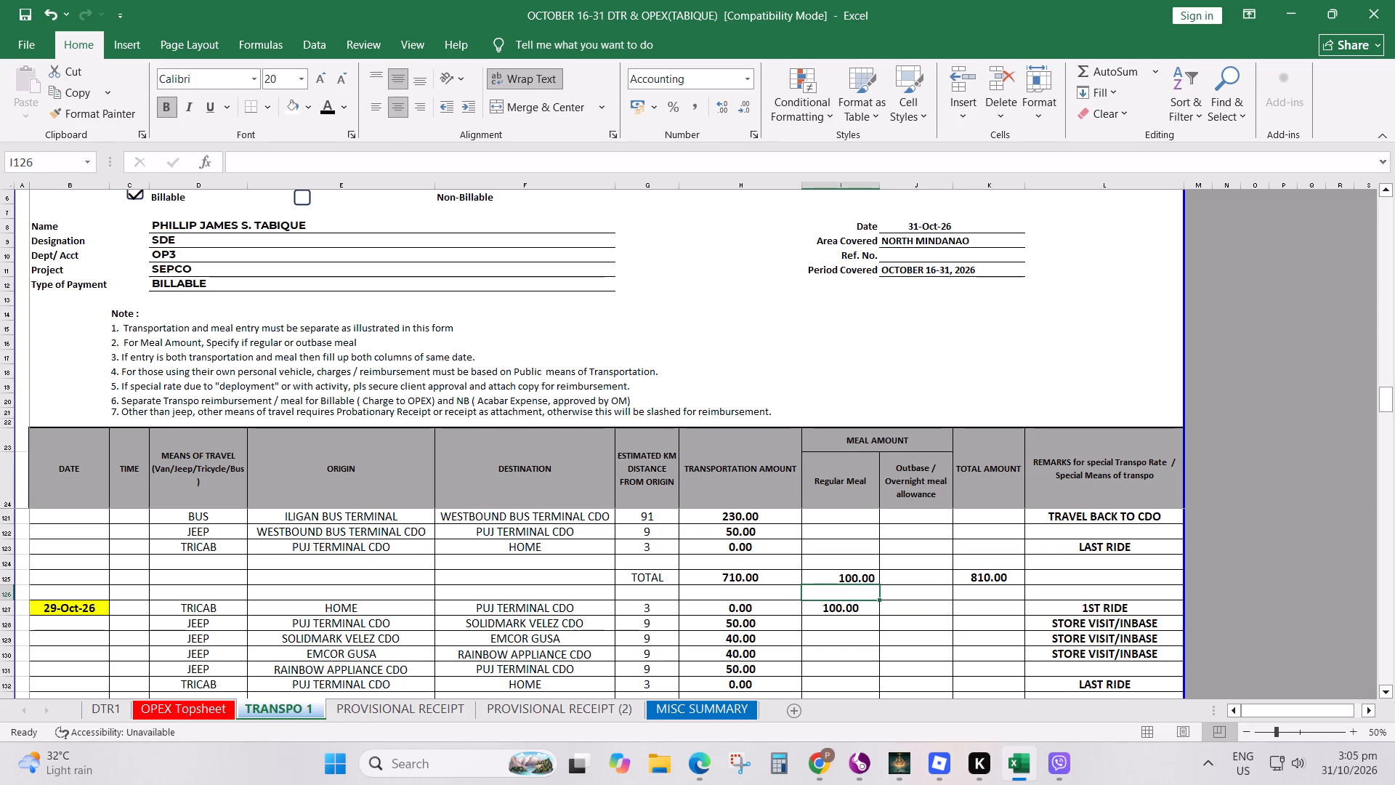
# Save the workbook in its current file format, keeping the compatibility check on.
pyautogui.hotkey('ctrl', 's')
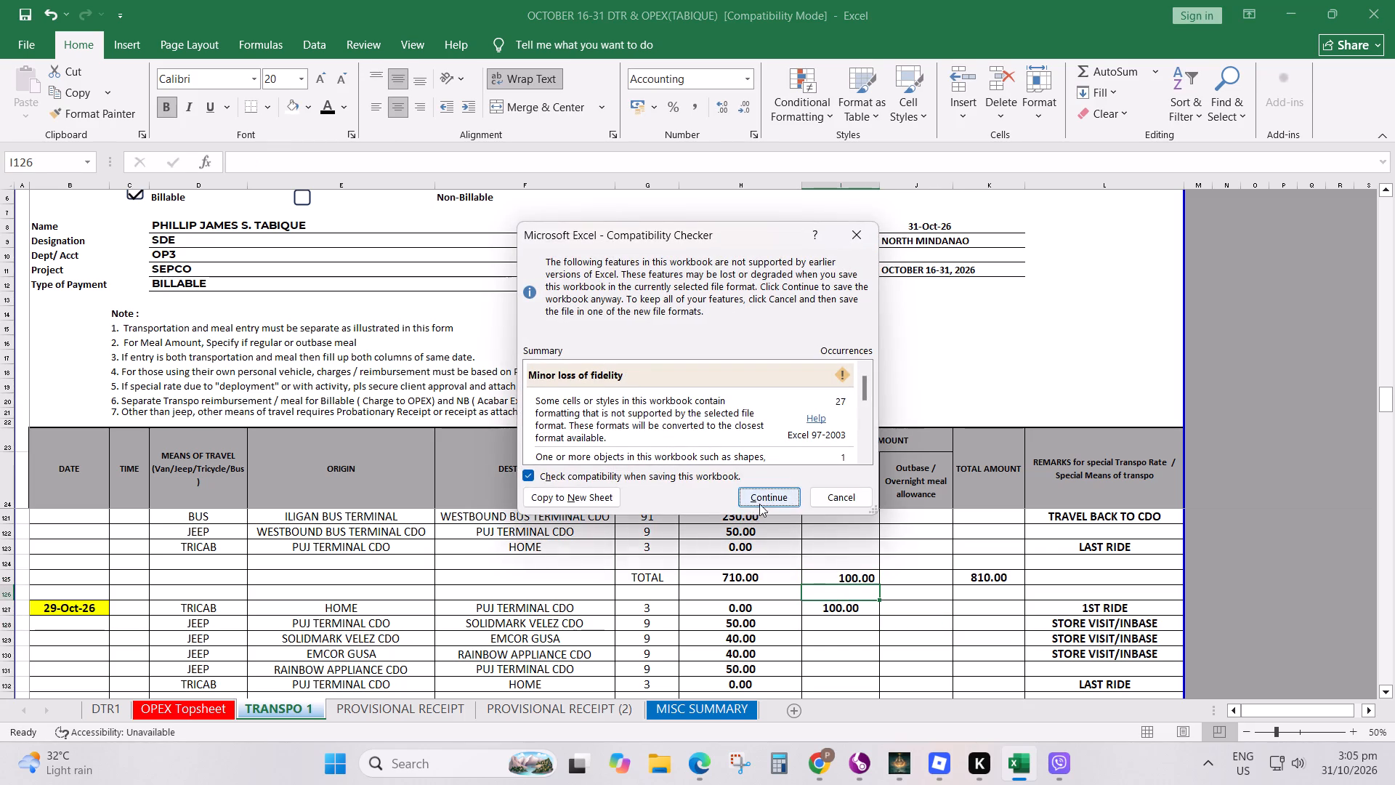
pyautogui.click(759, 504)
# Enter 100 as the regular meal total in the 16-Oct TOTAL row, cell I34.
pyautogui.scroll(6, 836, 599)
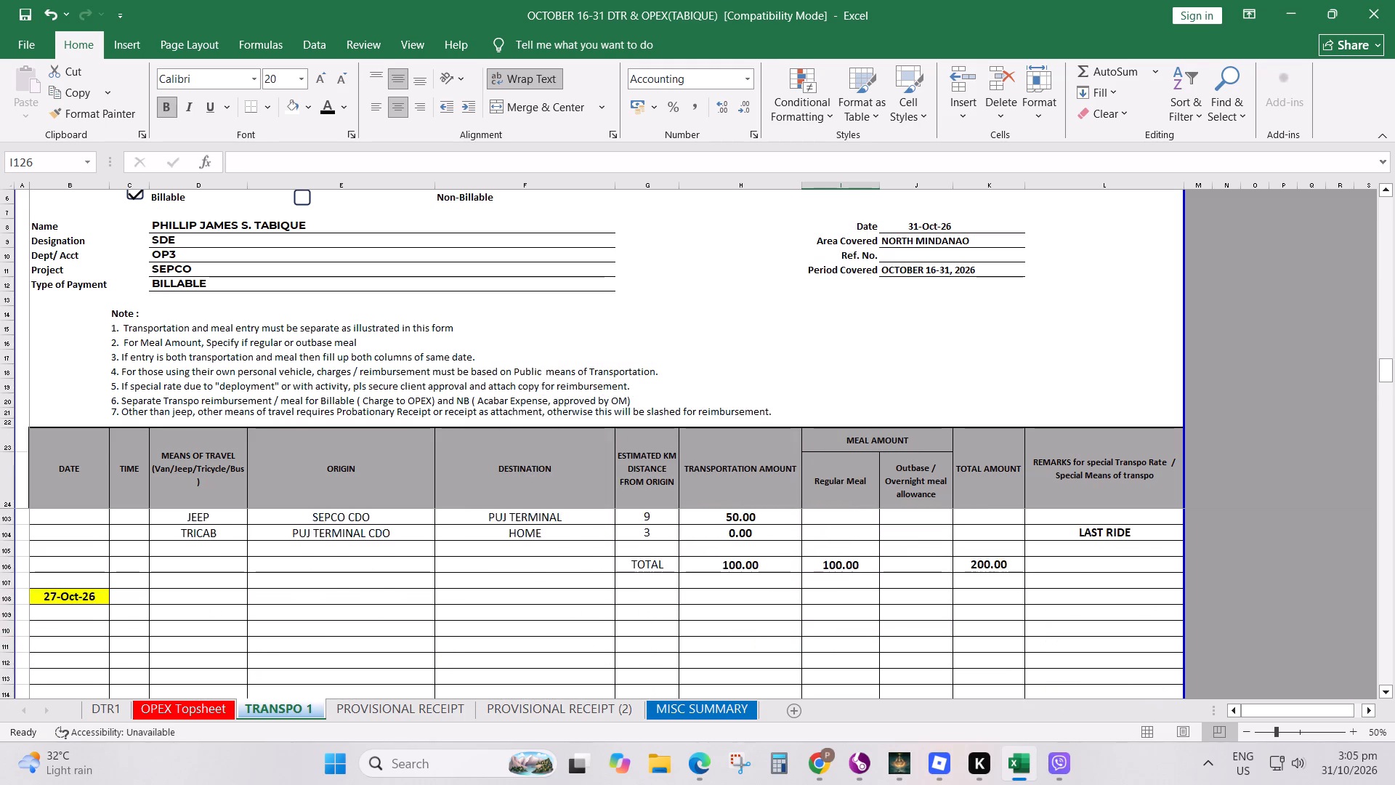
pyautogui.scroll(7, 833, 597)
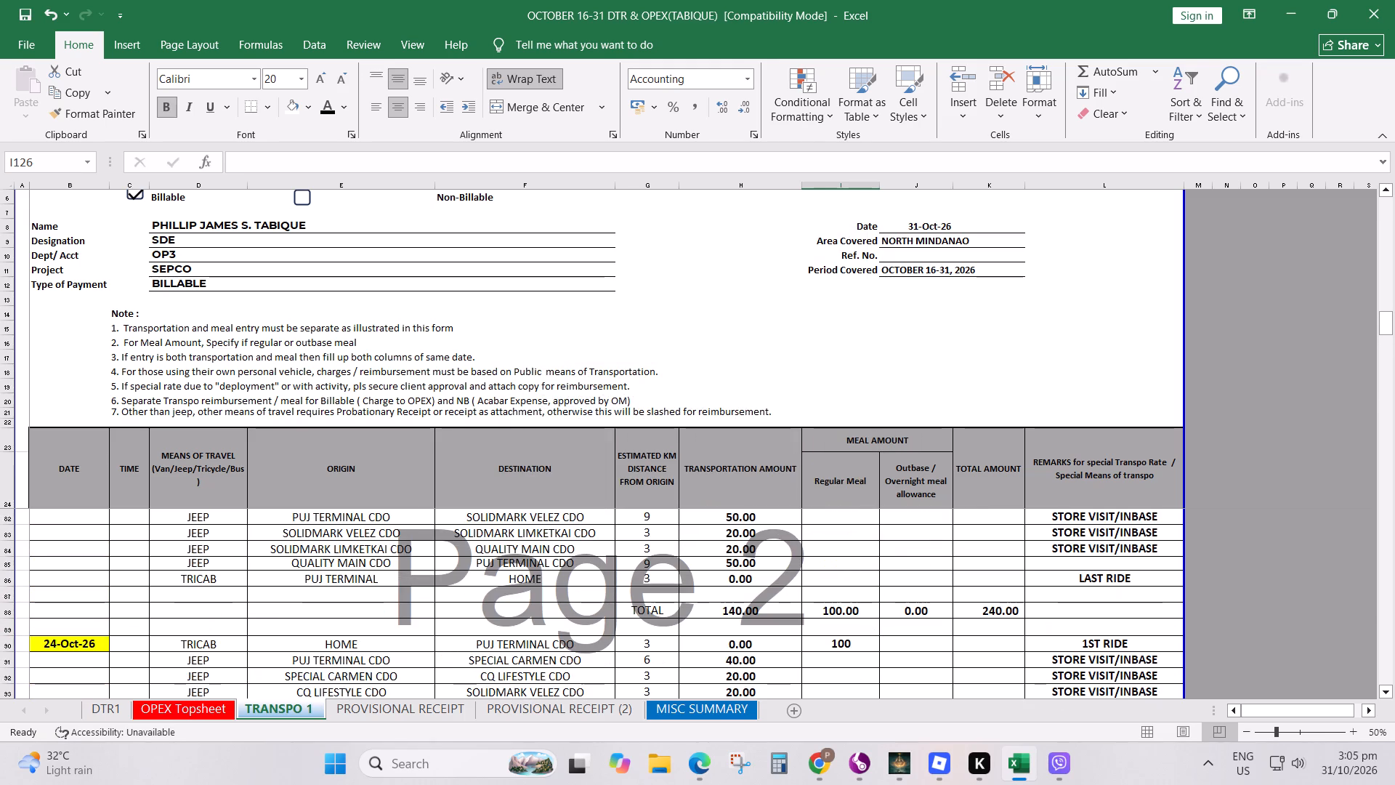
pyautogui.scroll(3, 833, 597)
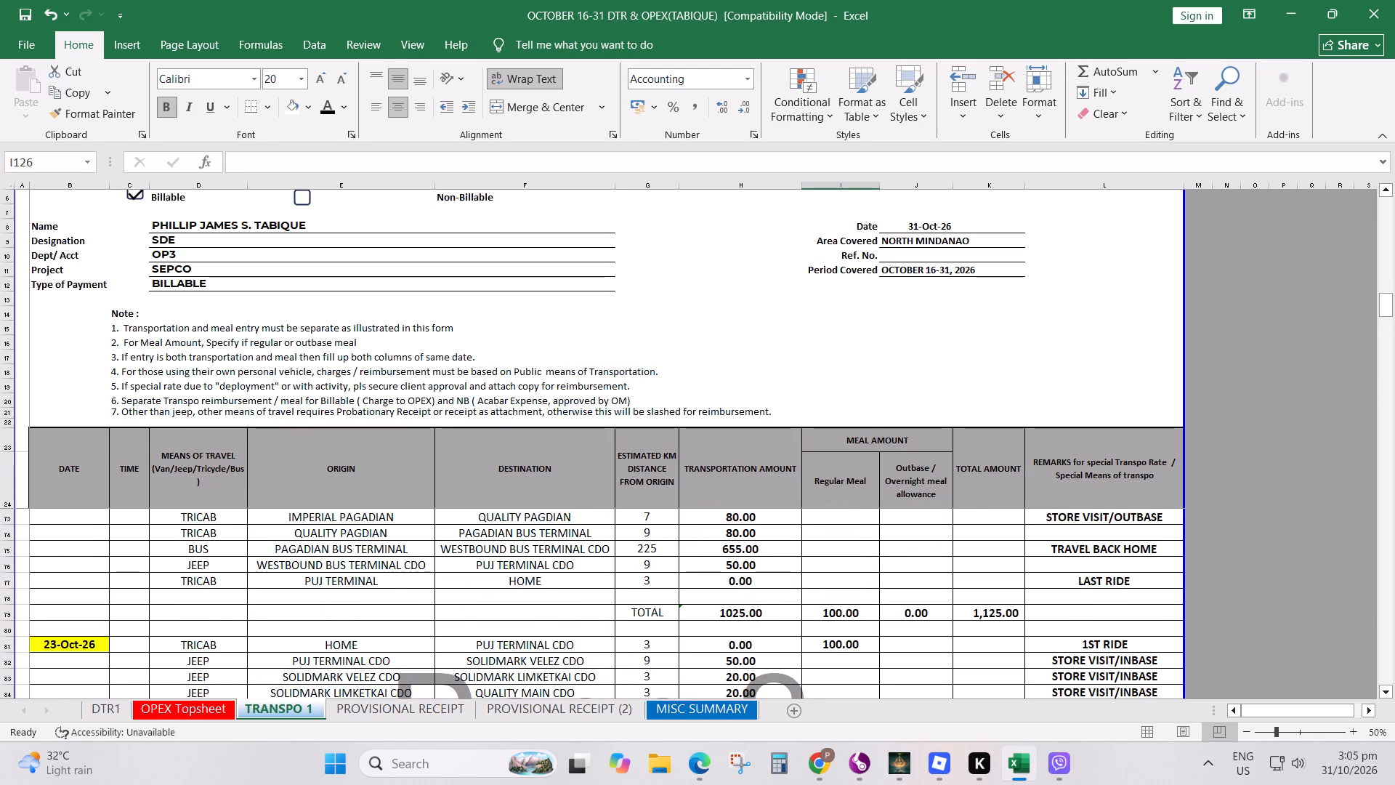
pyautogui.scroll(8, 833, 597)
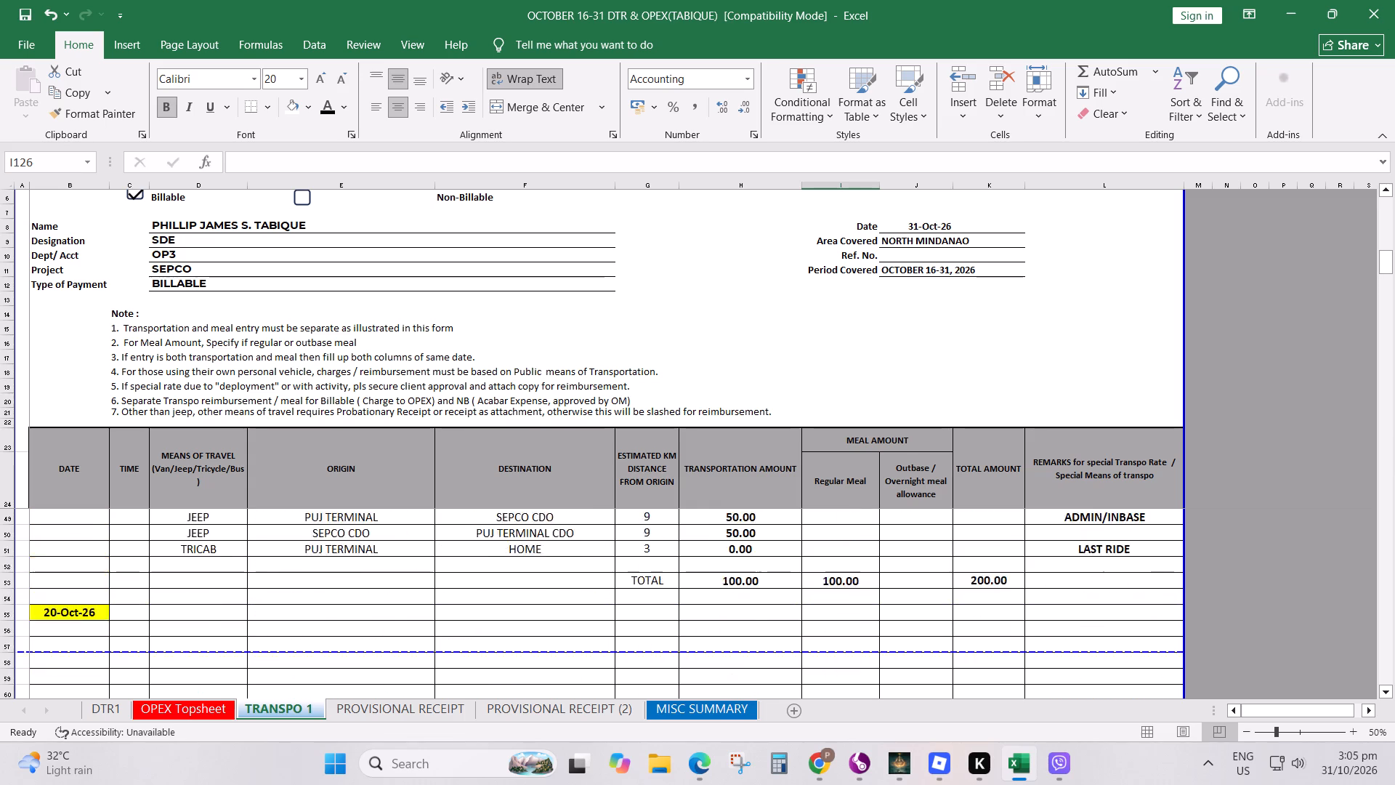
pyautogui.scroll(9, 833, 597)
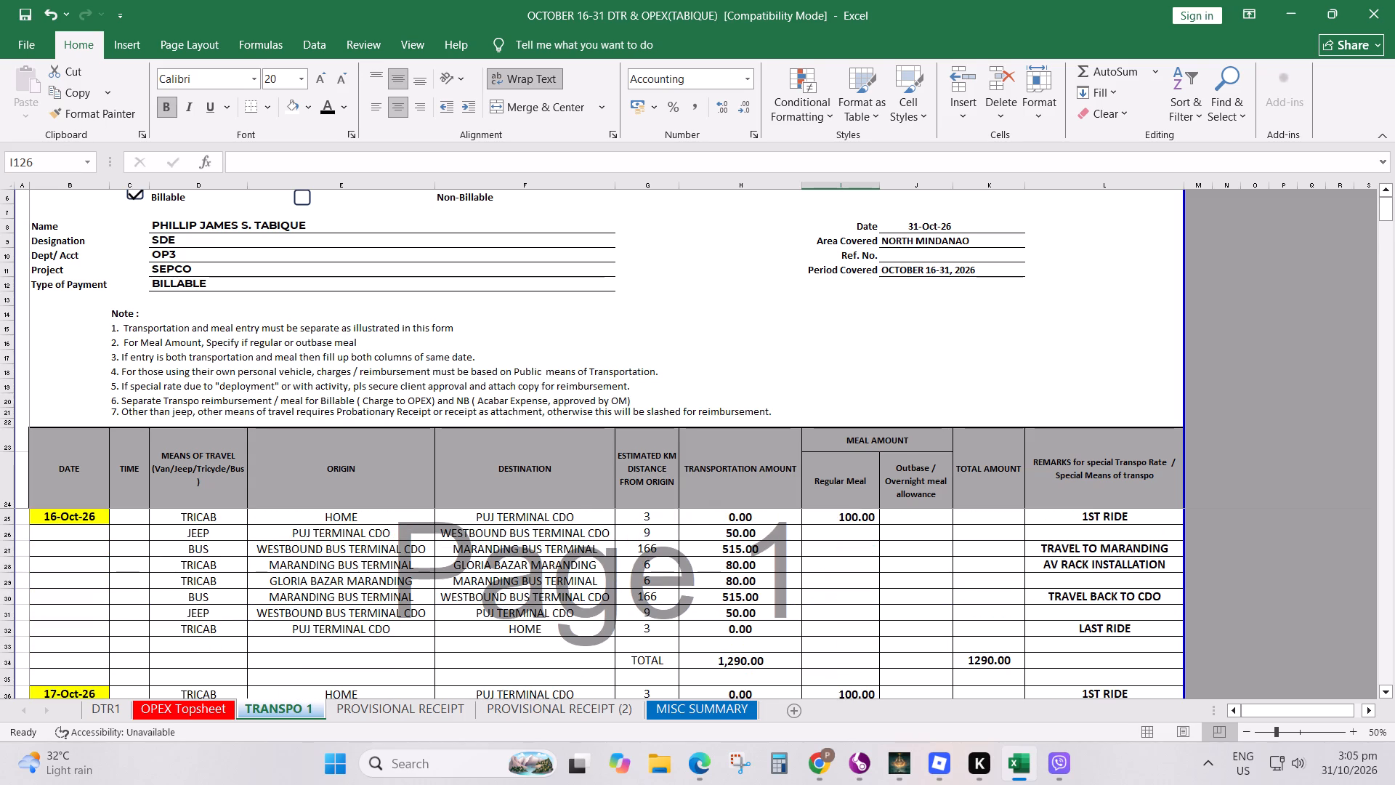
pyautogui.scroll(2, 833, 597)
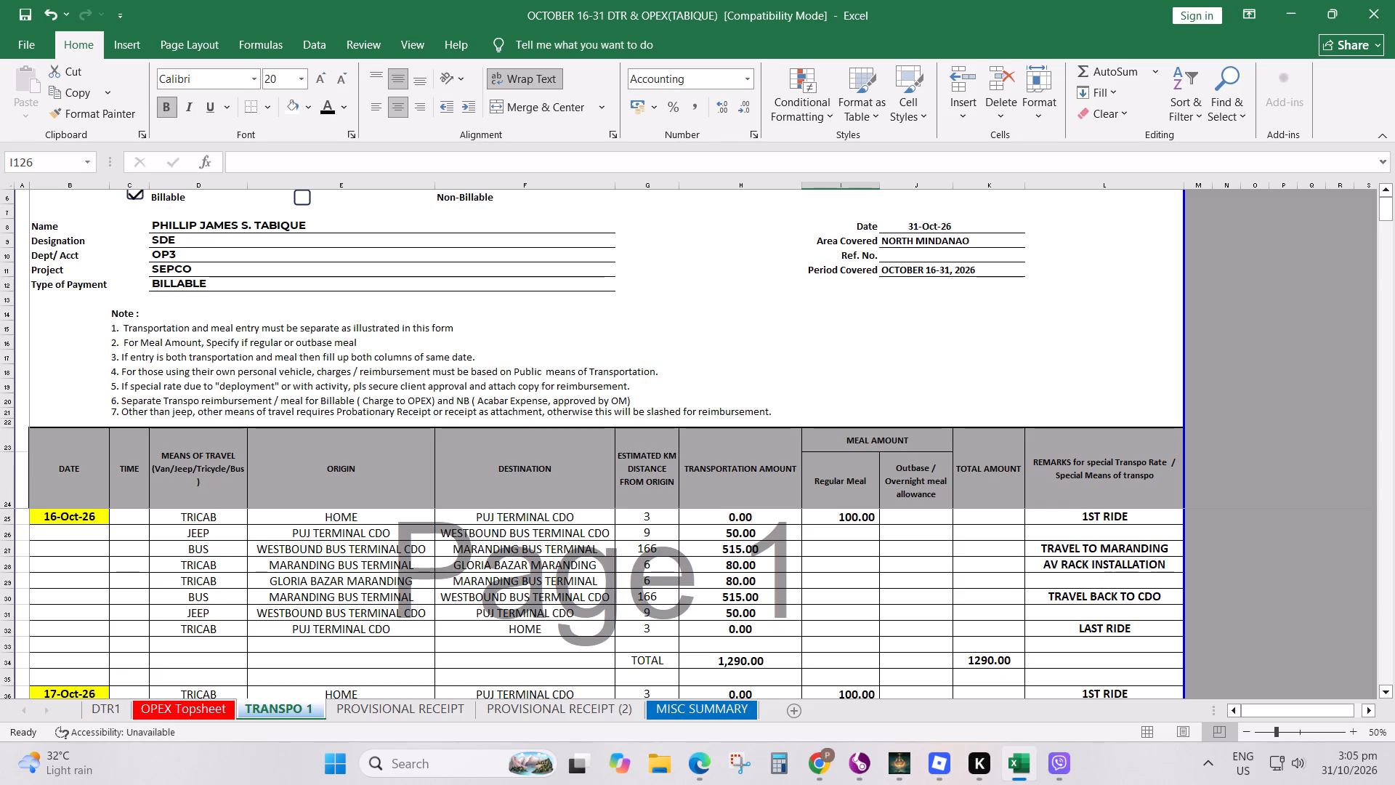
pyautogui.click(837, 661)
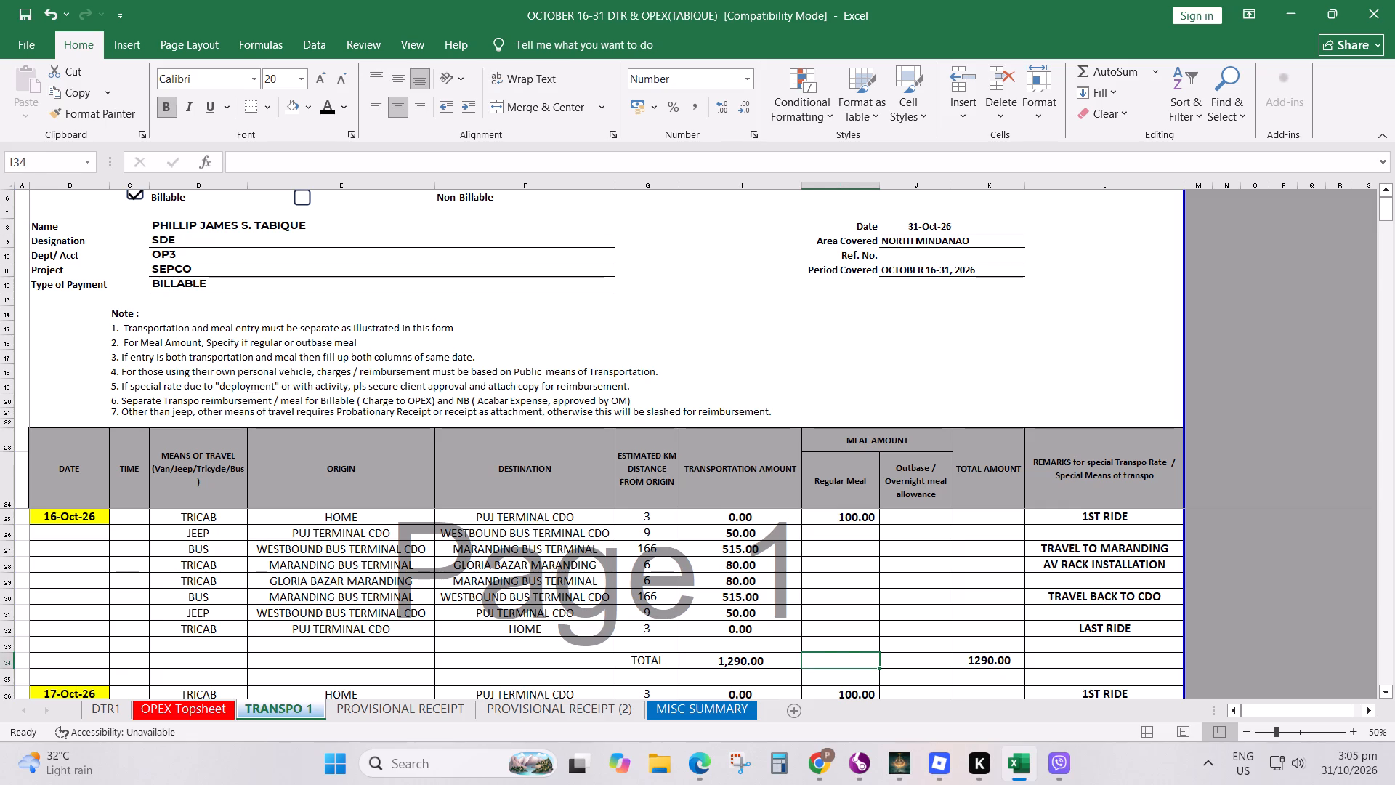
pyautogui.write('100')
pyautogui.press('Return')
pyautogui.press('Return')
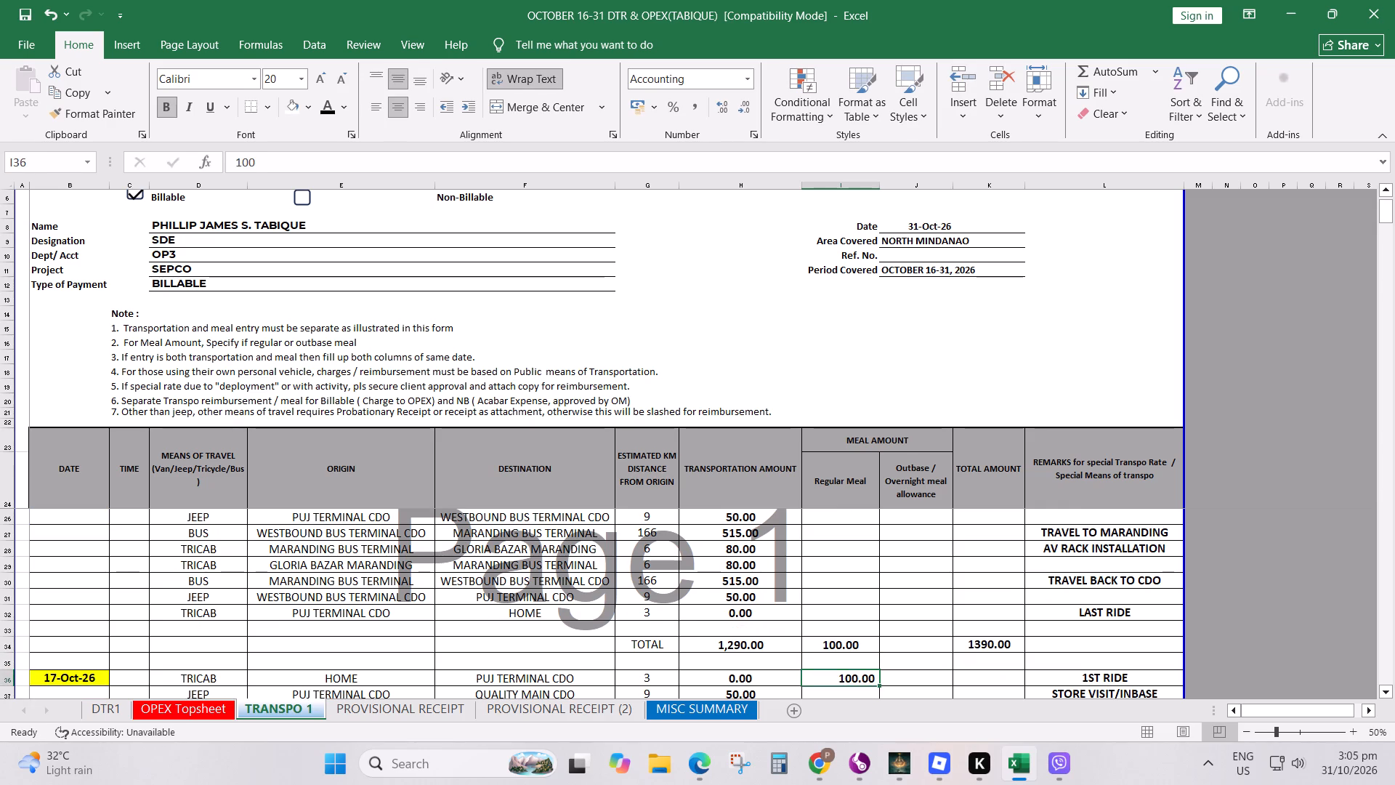
# Save the workbook in its current file format, keeping the compatibility check on.
pyautogui.hotkey('ctrl', 's')
pyautogui.click(777, 495)
pyautogui.hotkey('ctrl', 's')
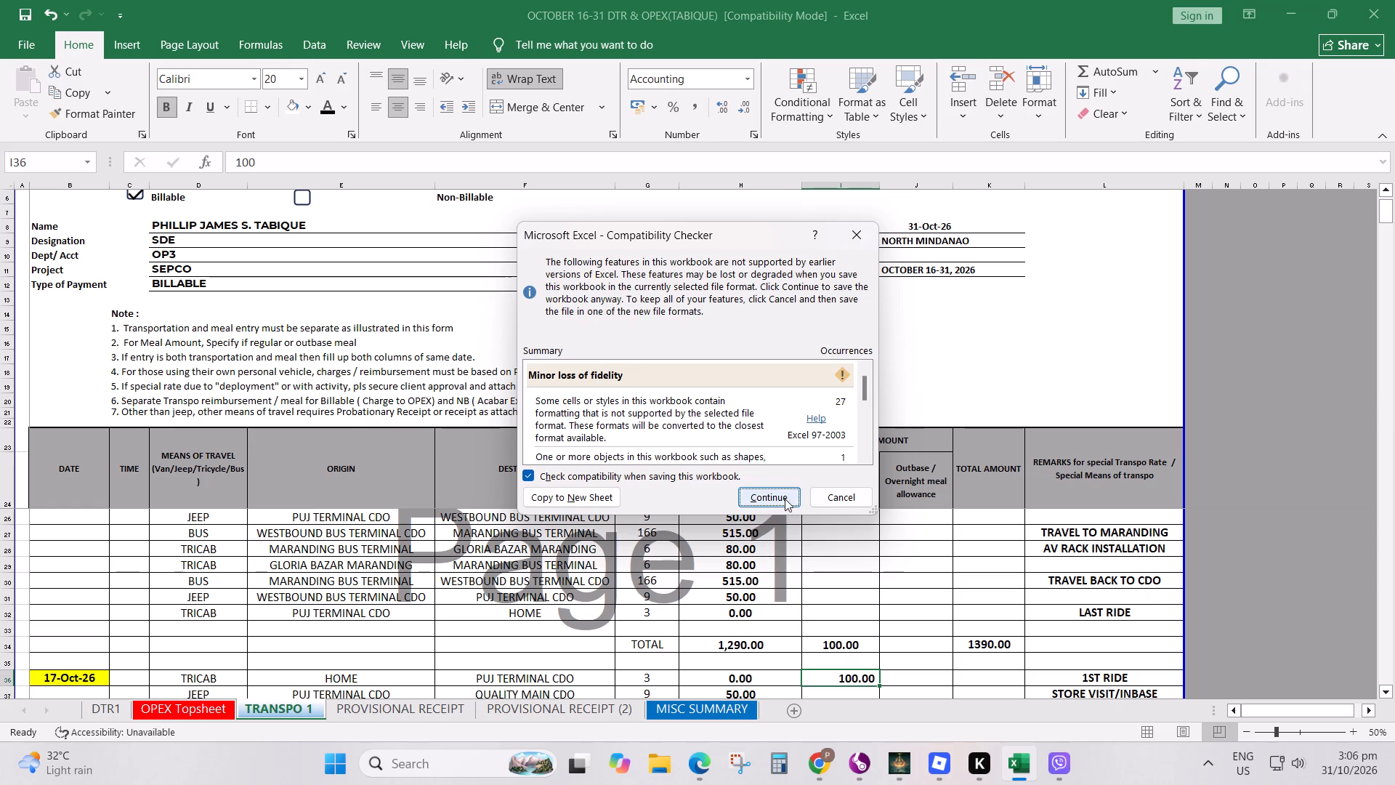
pyautogui.click(785, 498)
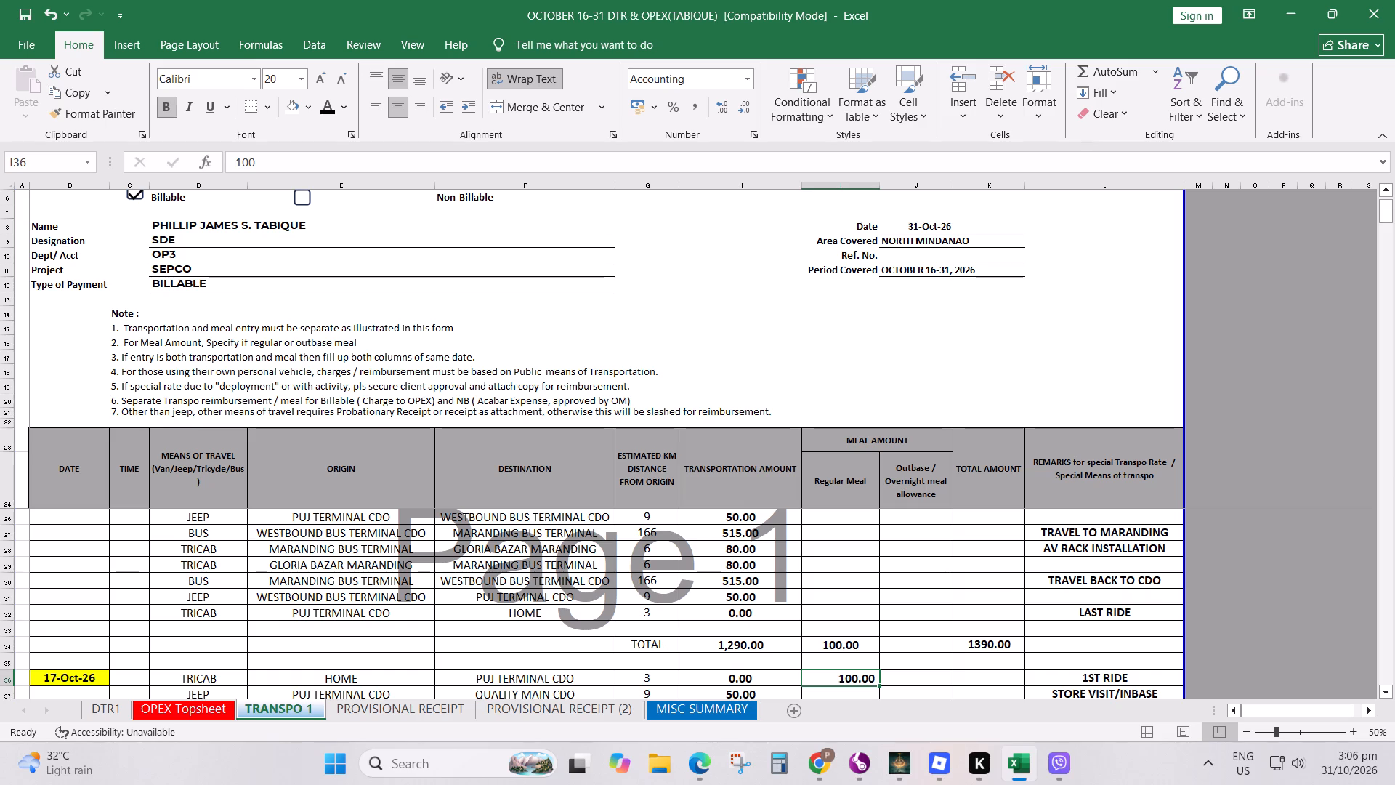
# Check the 16-Oct and 17-Oct entries and save the workbook again in its current file format.
pyautogui.scroll(-2, 778, 480)
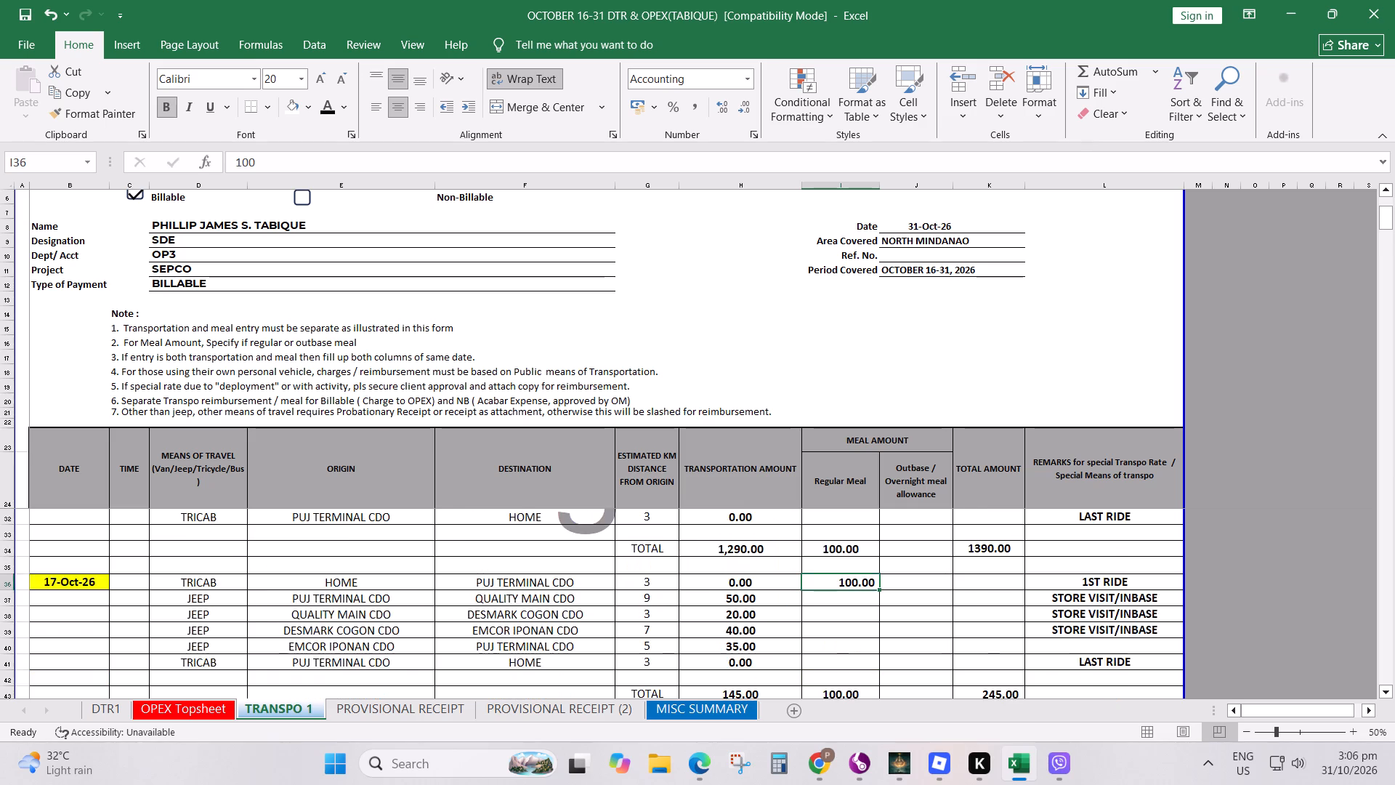
pyautogui.scroll(-2, 780, 472)
pyautogui.scroll(4, 833, 595)
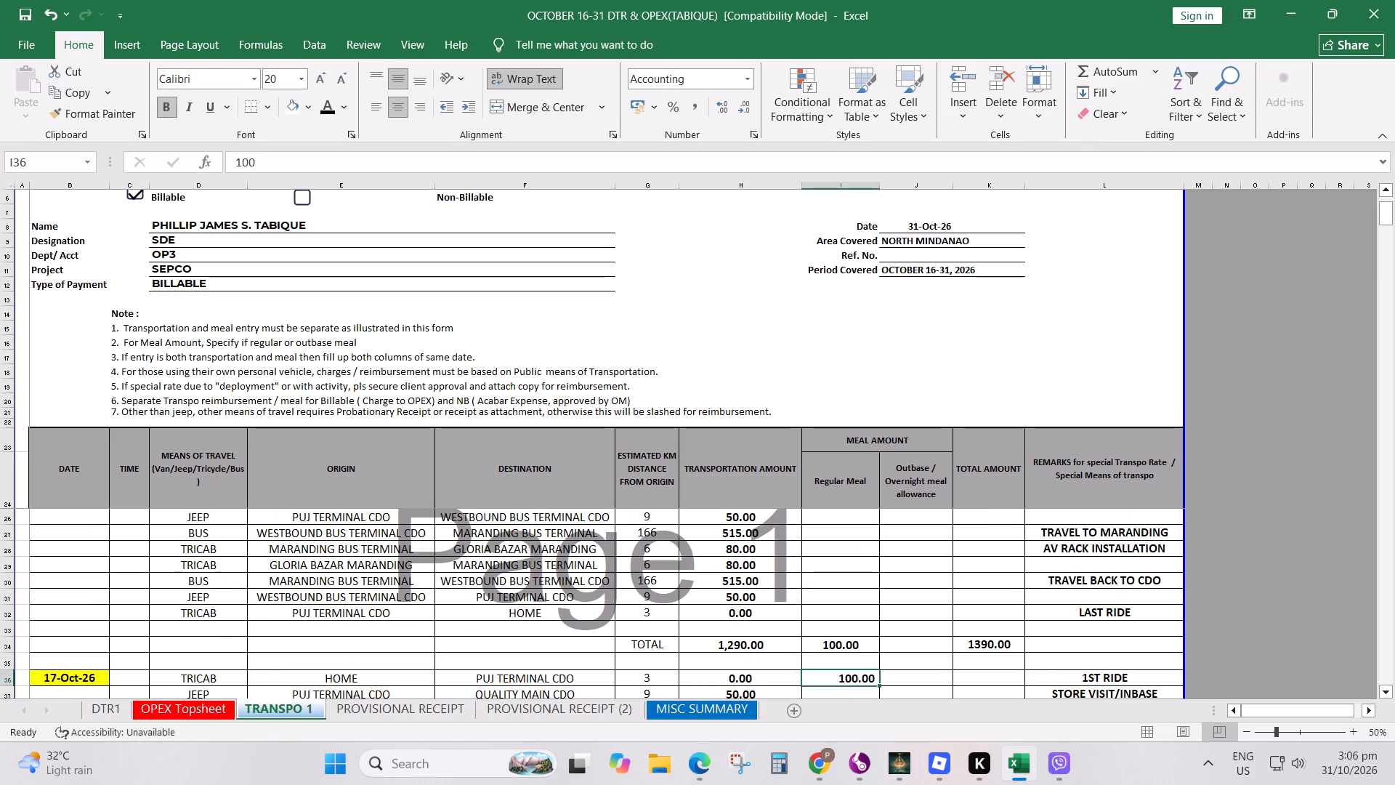
pyautogui.scroll(3, 833, 595)
pyautogui.click(894, 595)
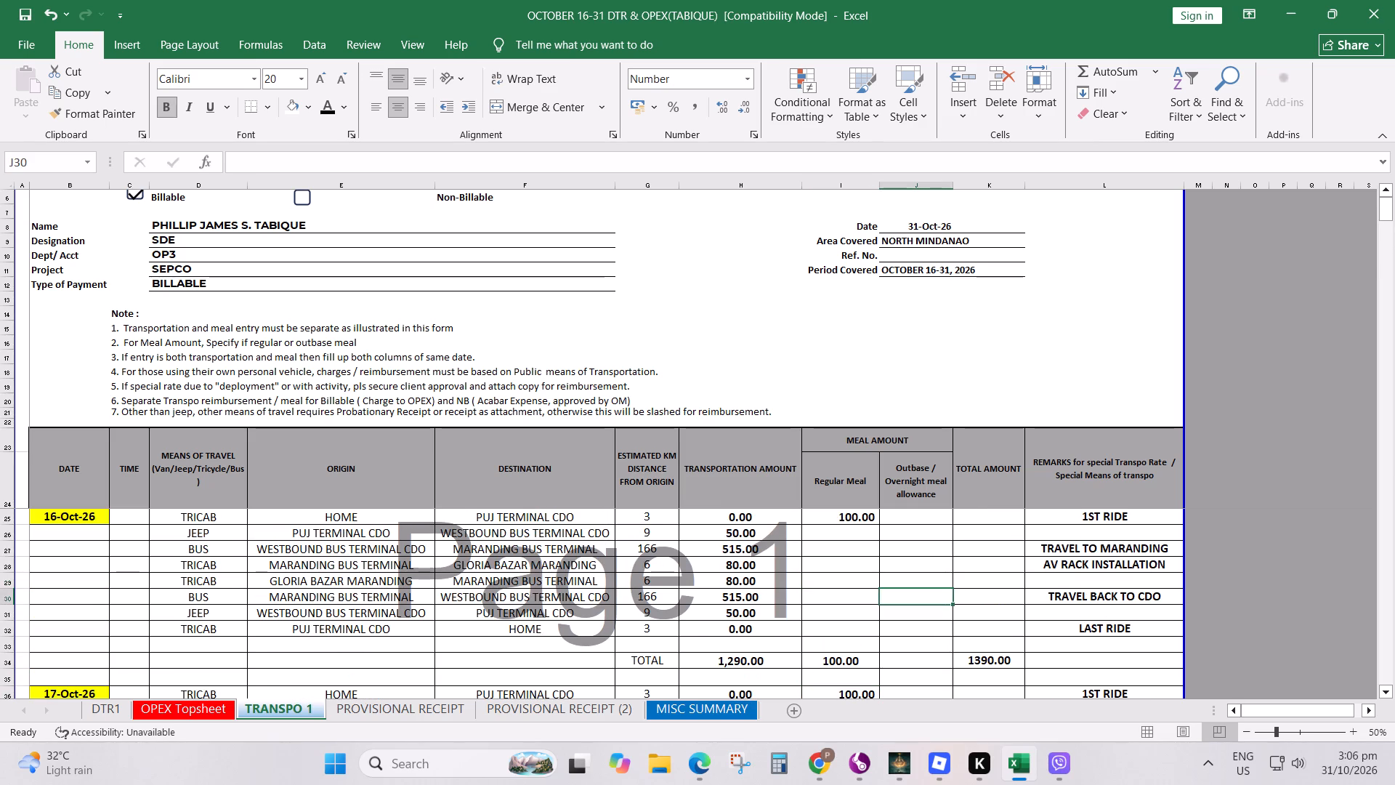
pyautogui.hotkey('ctrl', 's')
pyautogui.click(795, 506)
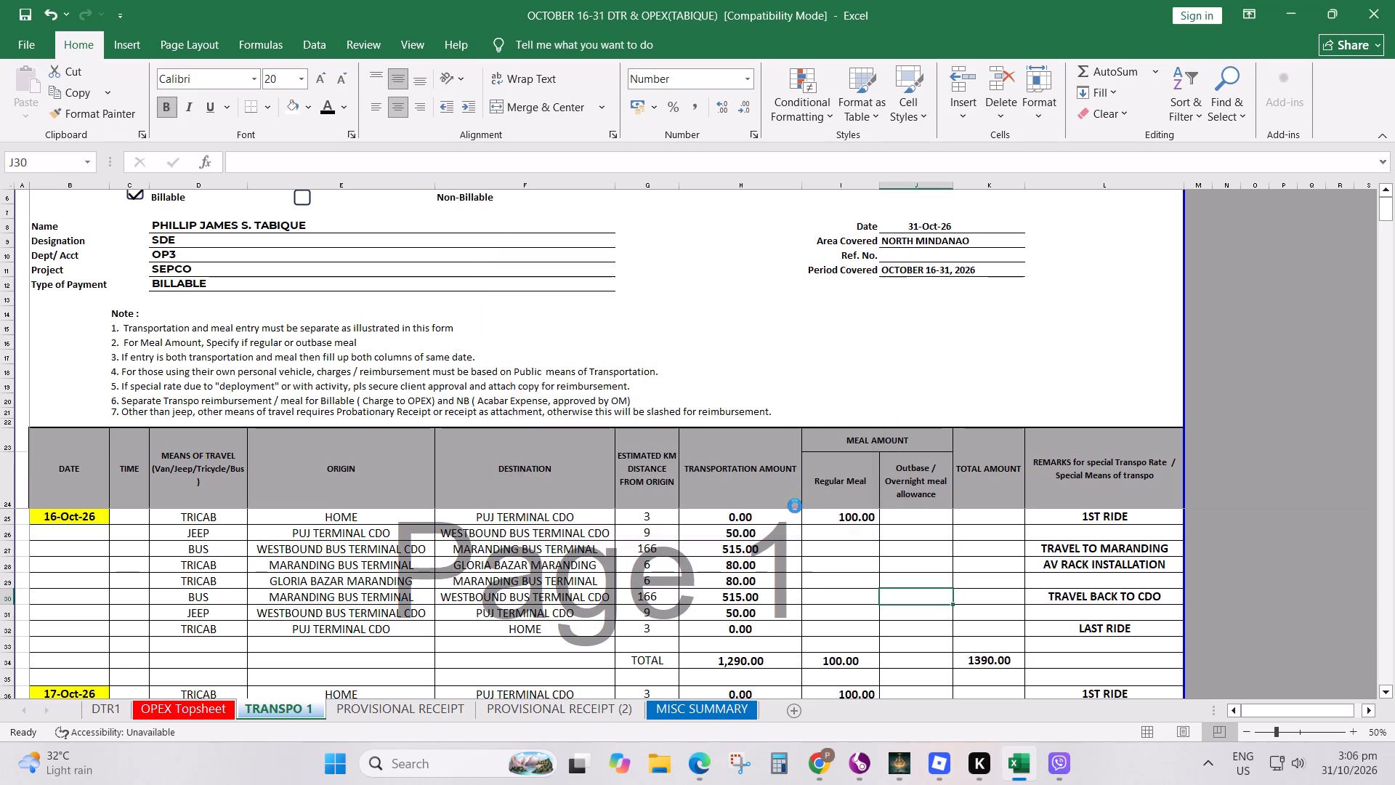
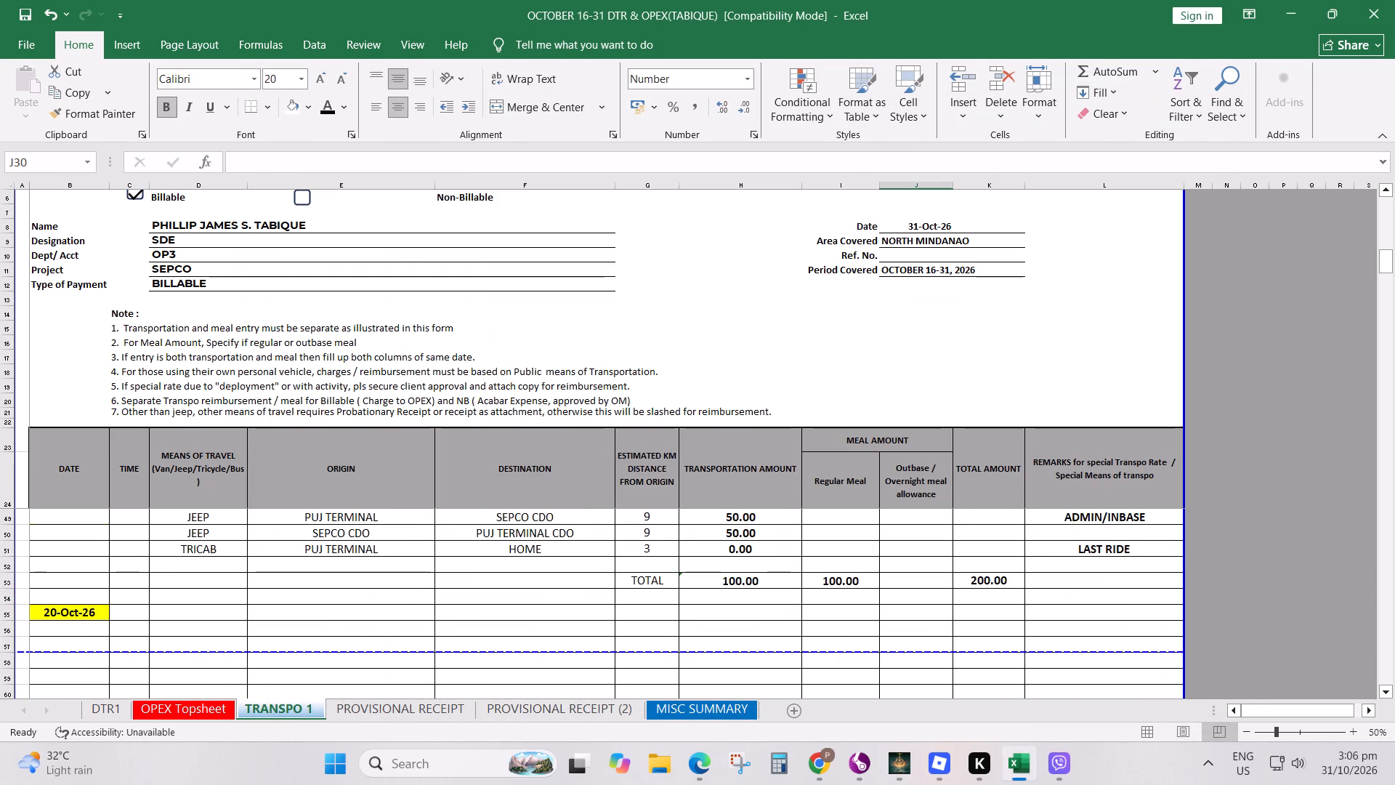
# Review the daily travel, meal and TOTAL entries on TRANSPO 1 from 16-Oct through 22-Oct.
pyautogui.scroll(12, 682, 543)
pyautogui.scroll(-1, 292, 544)
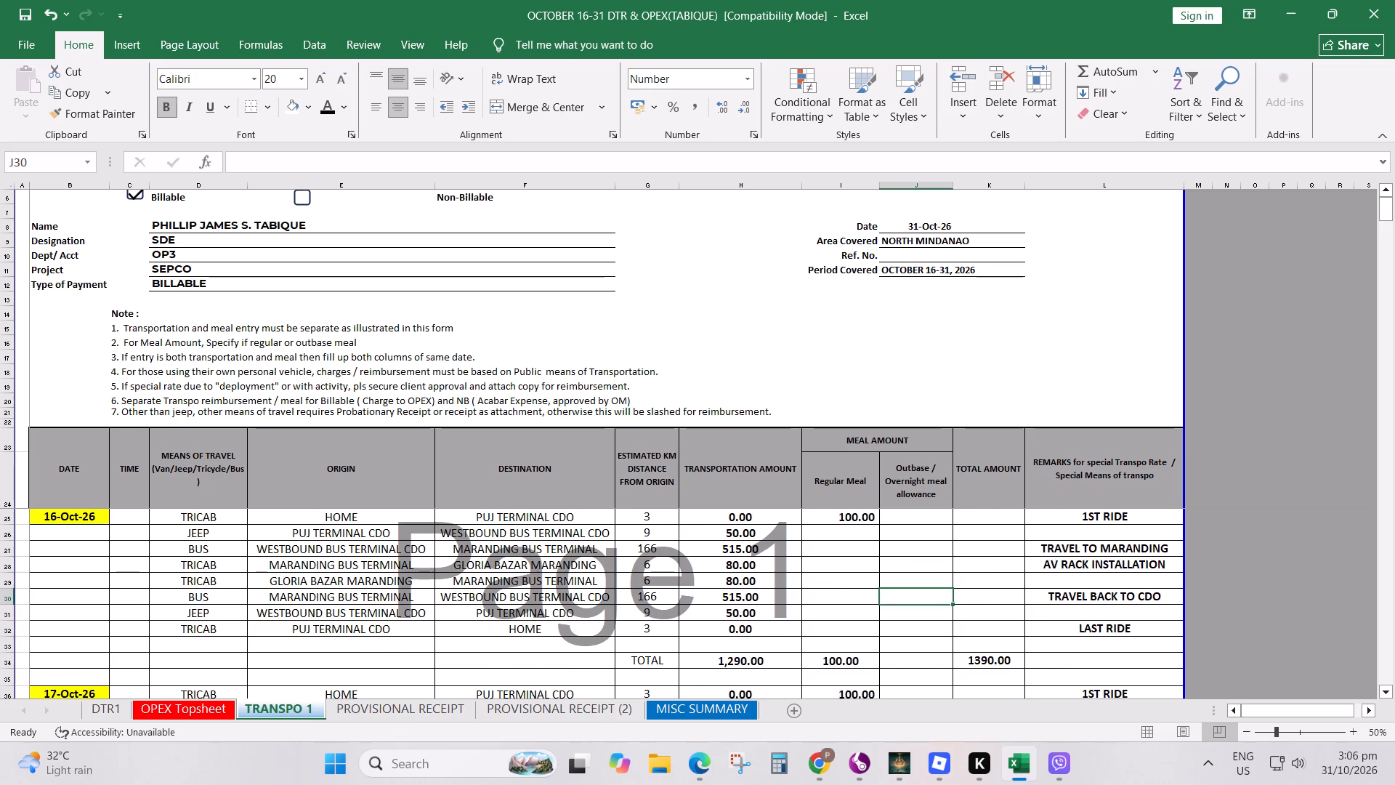
pyautogui.scroll(-10, 292, 544)
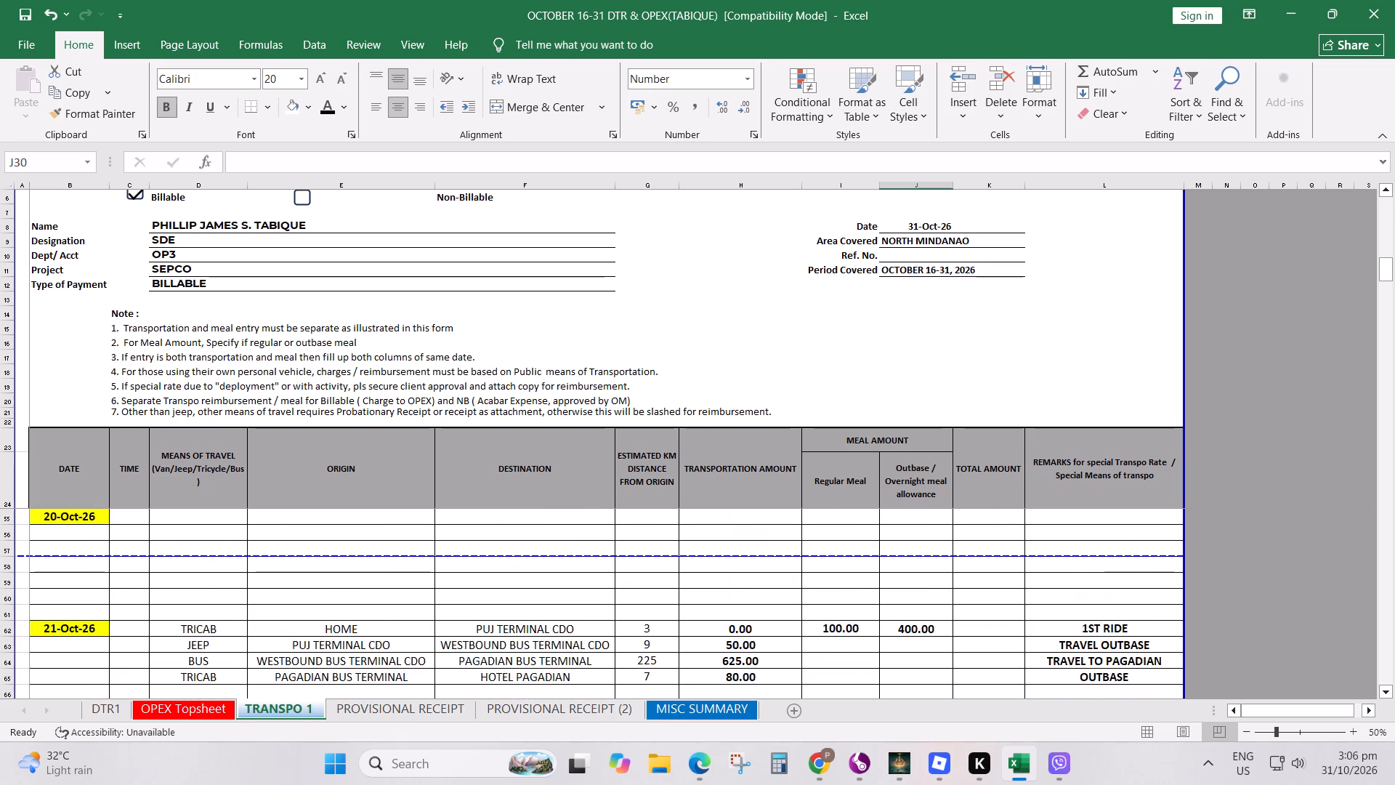
pyautogui.scroll(-1, 297, 540)
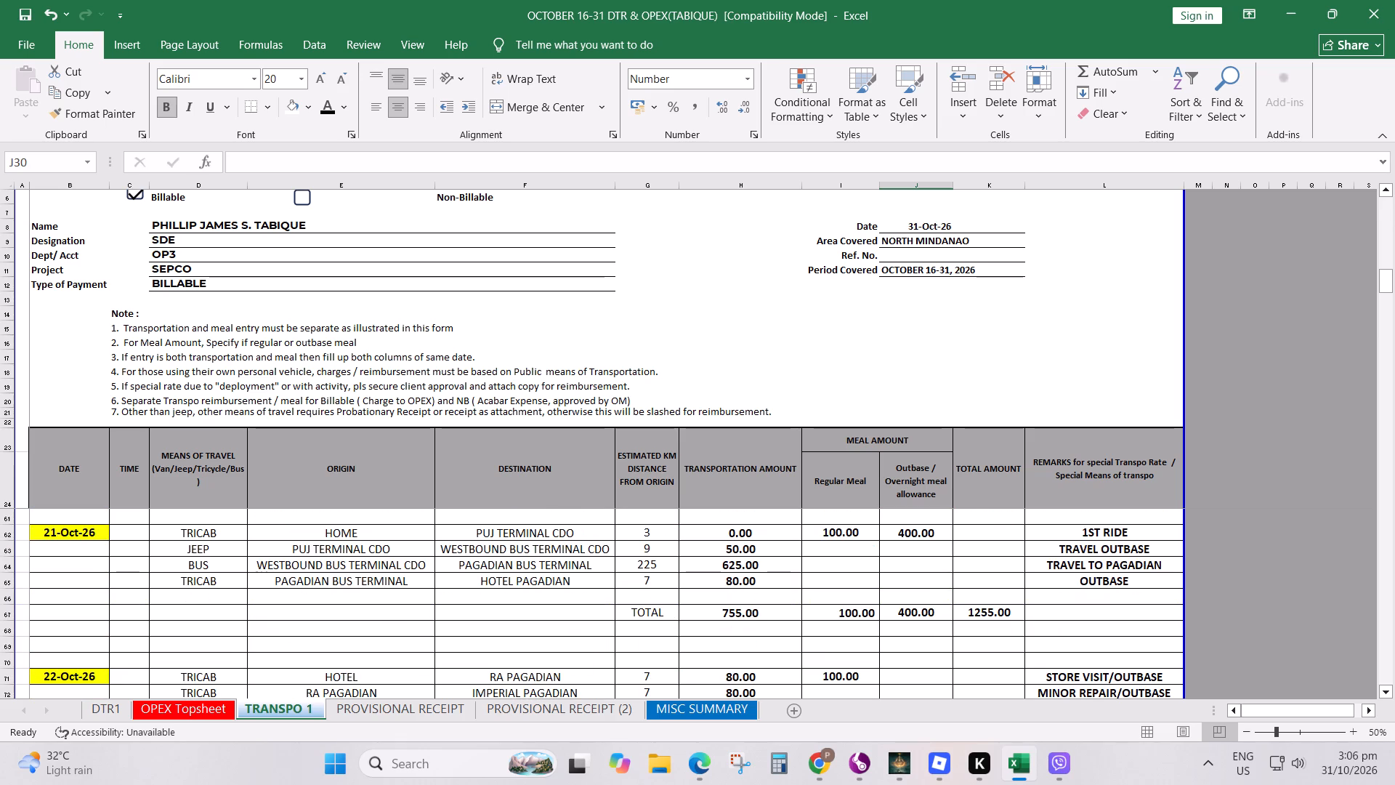
pyautogui.scroll(2, 304, 535)
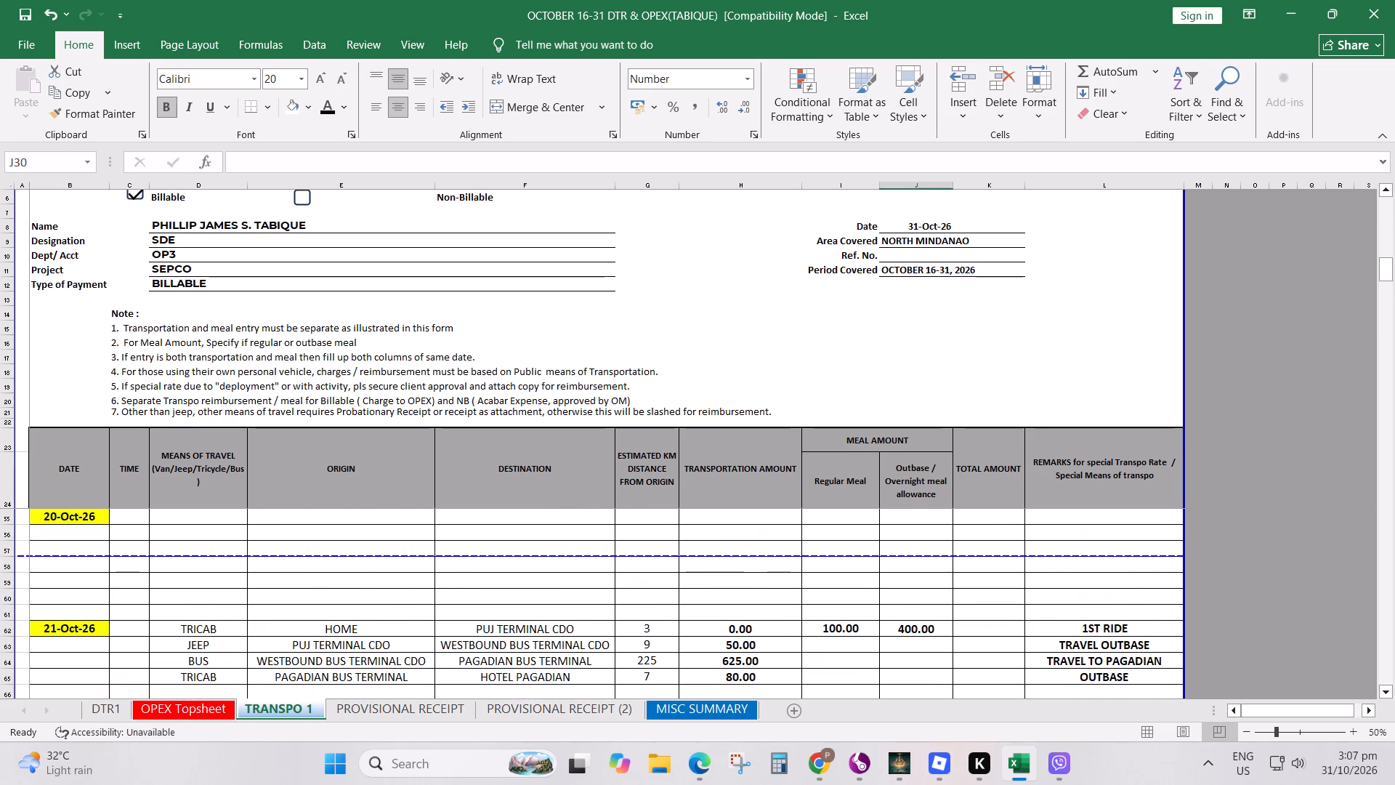
pyautogui.scroll(-2, 307, 534)
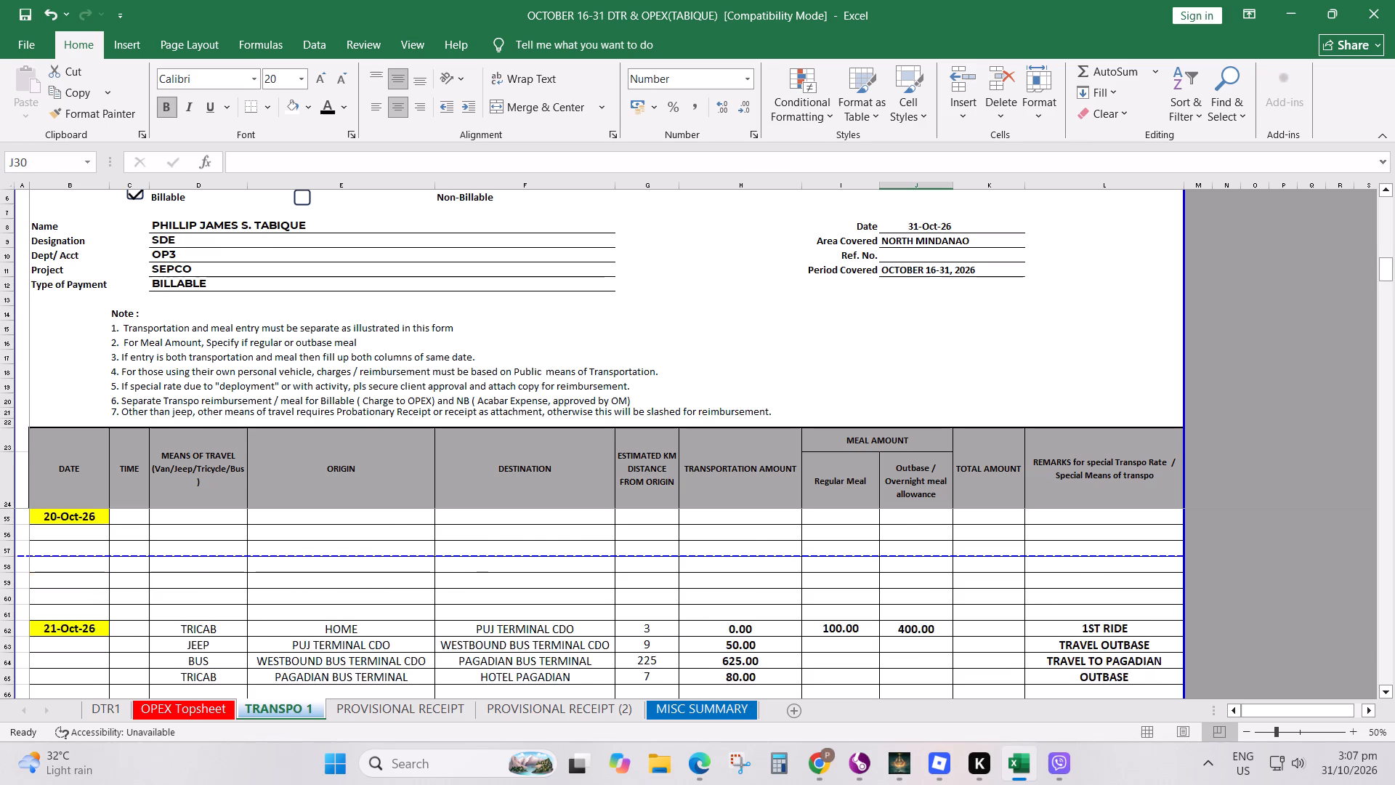
pyautogui.scroll(5, 307, 534)
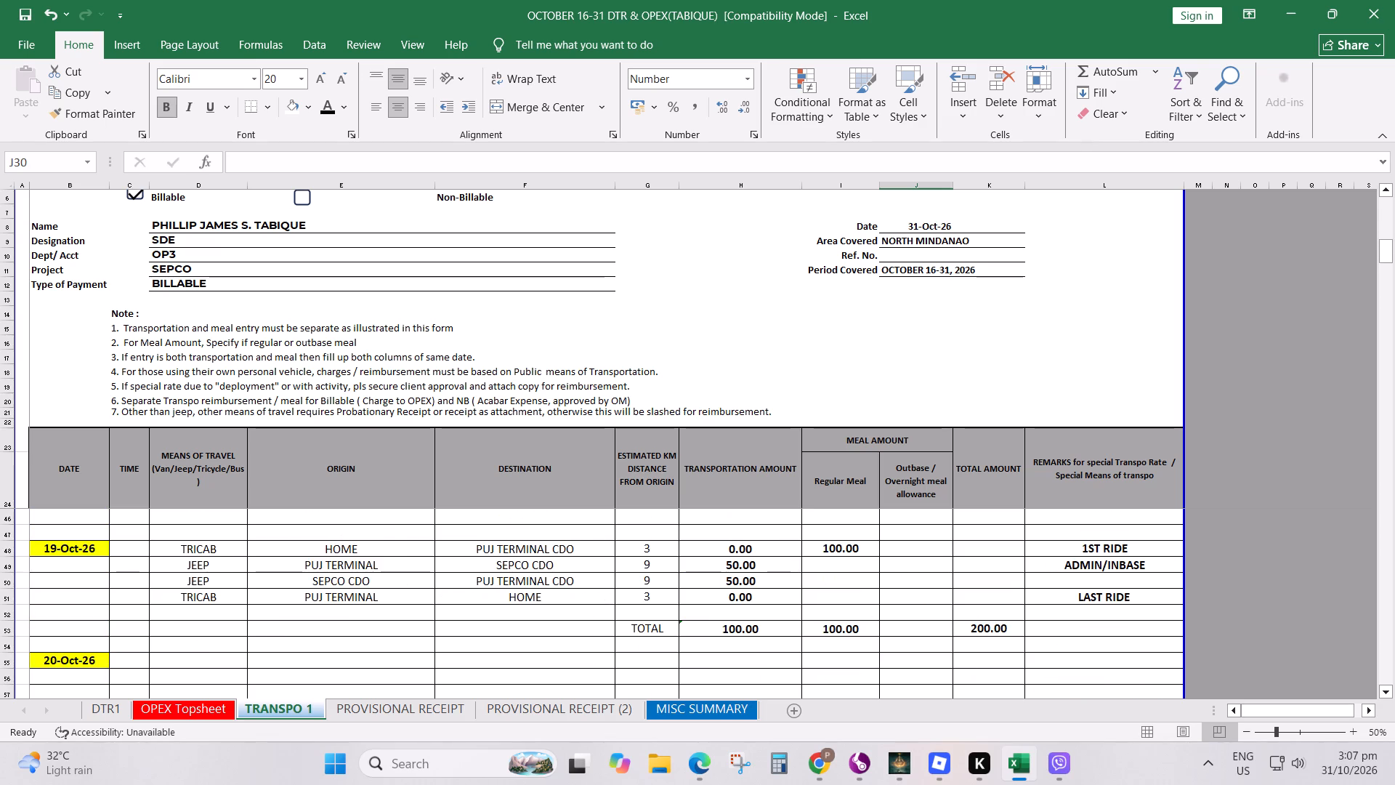
pyautogui.scroll(17, 307, 534)
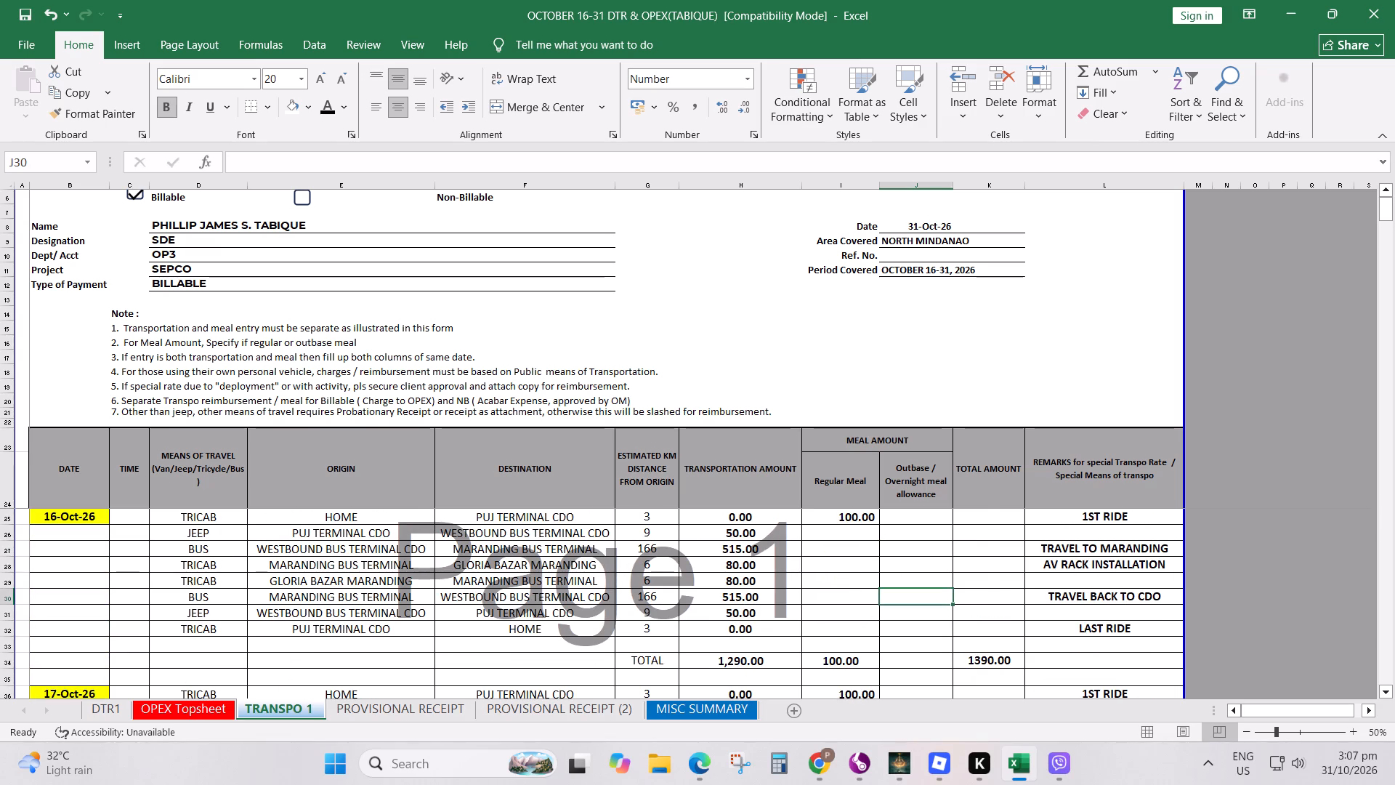
pyautogui.scroll(-8, 566, 557)
pyautogui.scroll(3, 566, 557)
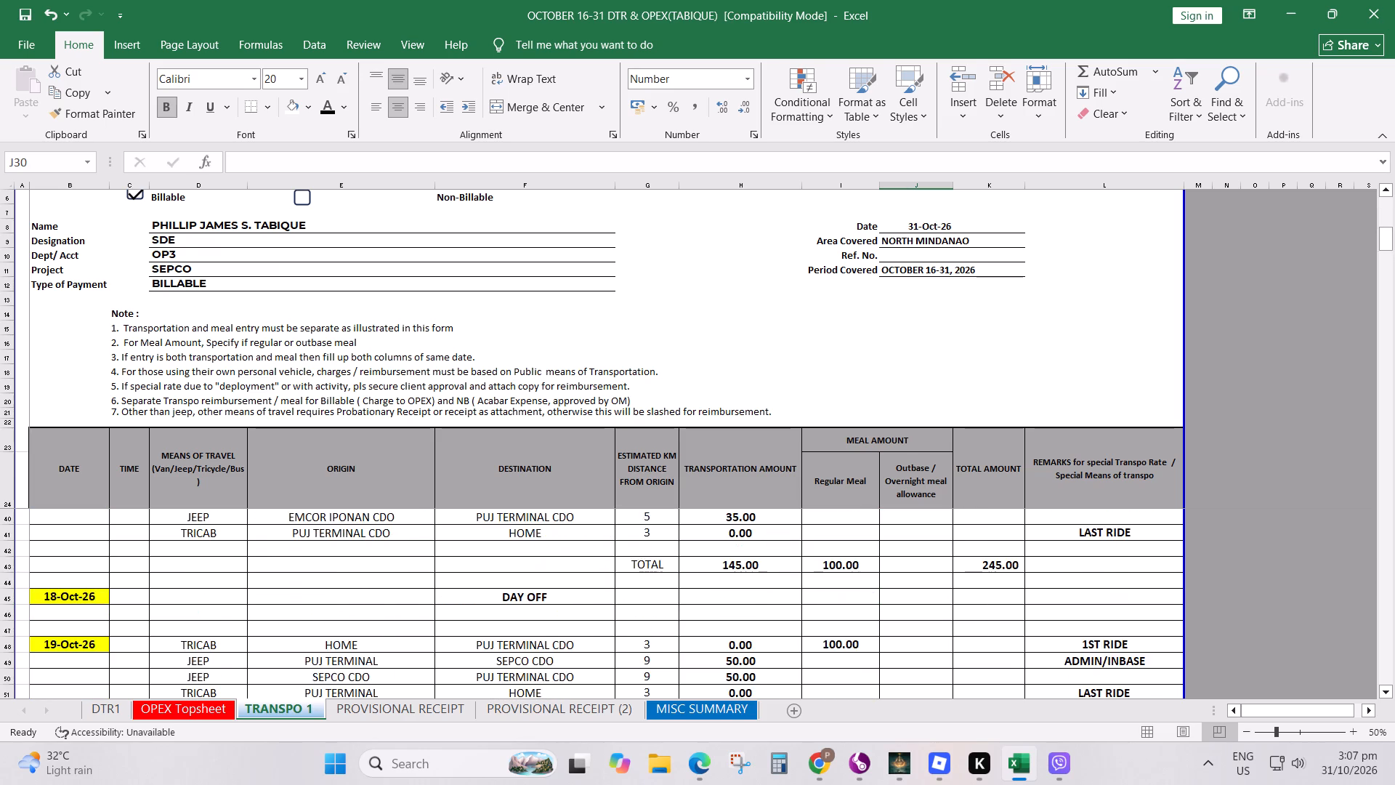
pyautogui.scroll(2, 566, 557)
pyautogui.scroll(-13, 566, 557)
pyautogui.scroll(1, 566, 557)
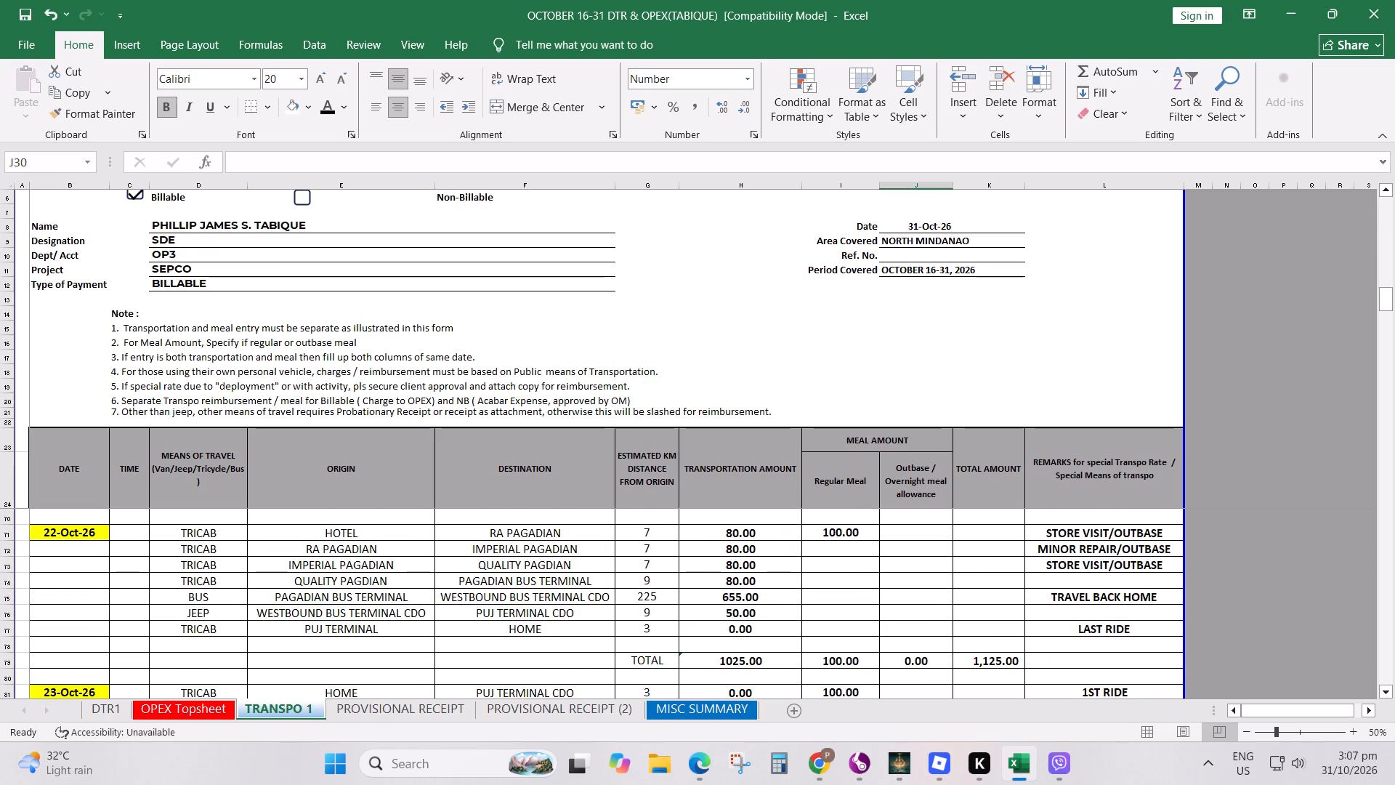